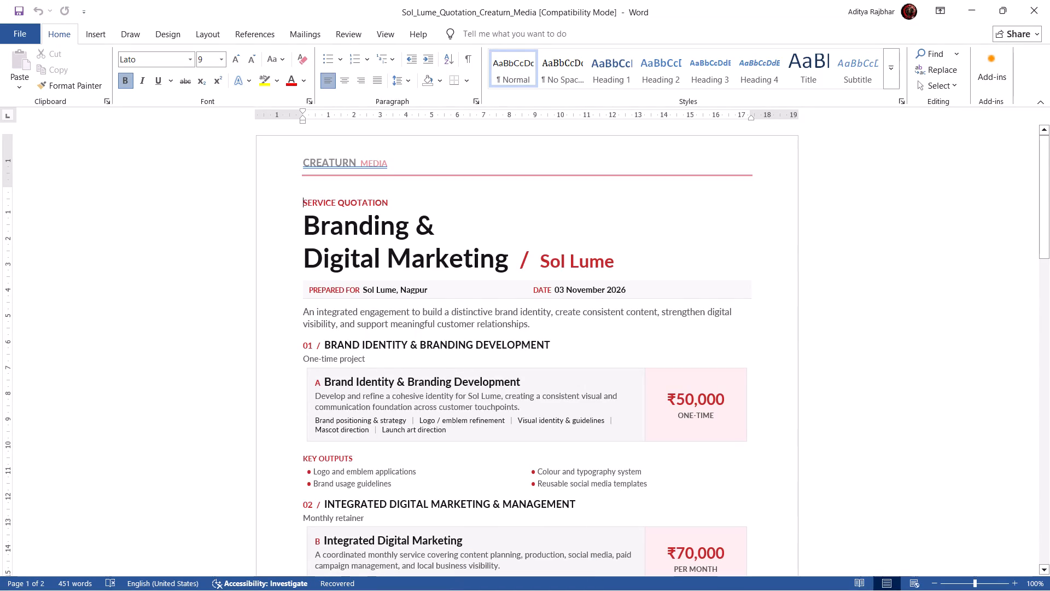
# Read through the quotation's first page, covering the branding and integrated digital marketing sections with their prices and service descriptions.
pyautogui.scroll(-1, 214, 281)
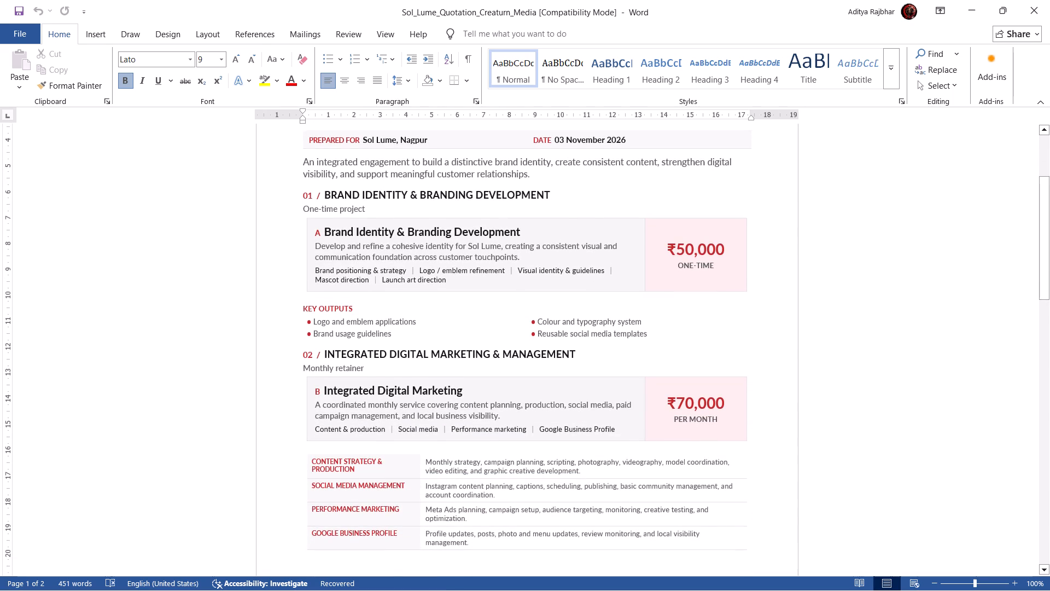
pyautogui.scroll(1, 214, 281)
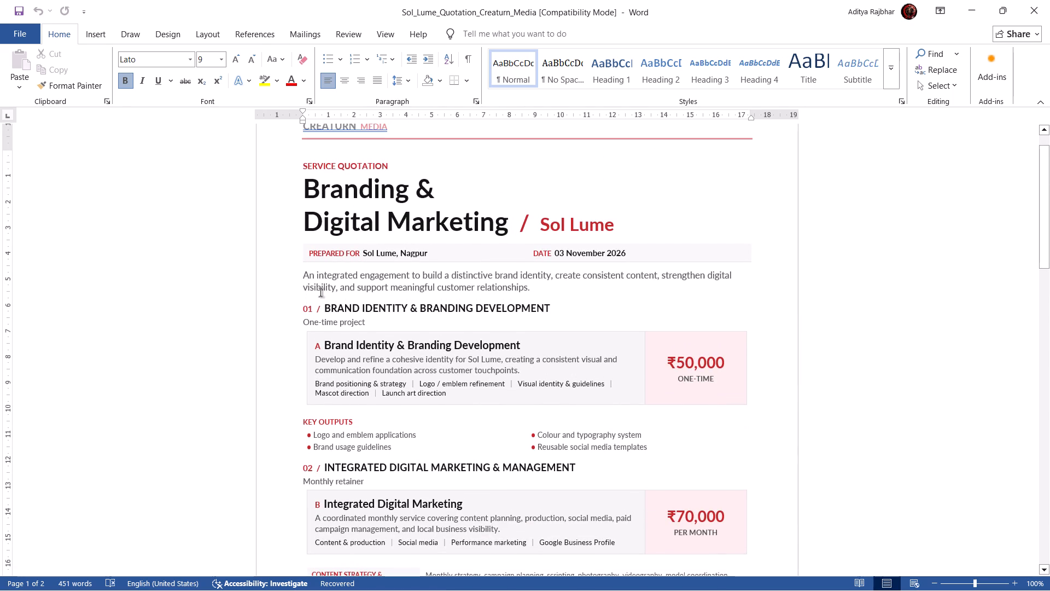
pyautogui.hscroll(1, 354, 321)
pyautogui.keyDown('ctrl'); pyautogui.scroll(6, 419, 316); pyautogui.keyUp('ctrl')
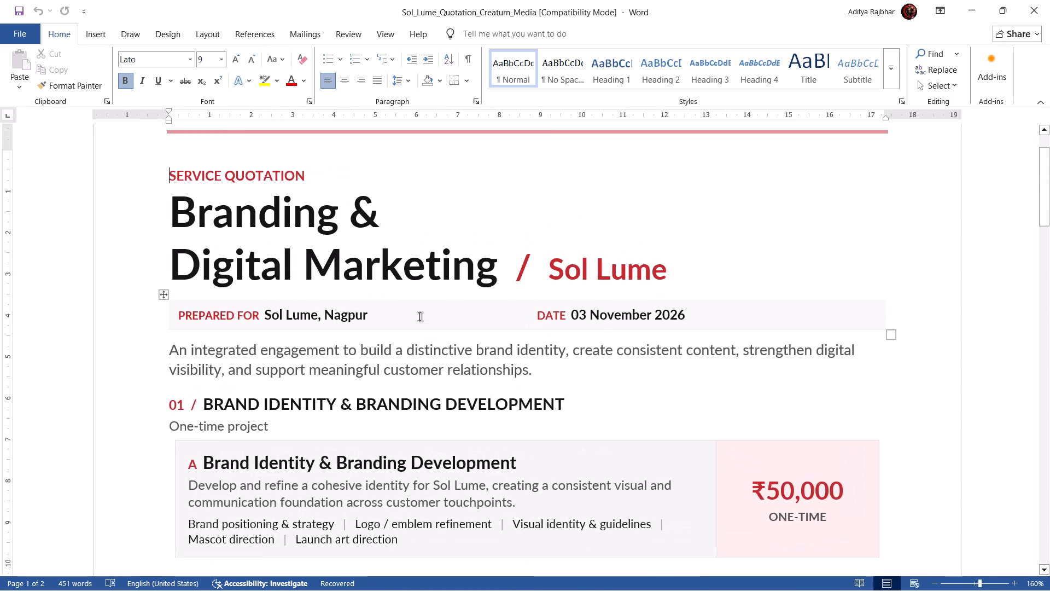
pyautogui.keyDown('ctrl'); pyautogui.scroll(1, 419, 316); pyautogui.keyUp('ctrl')
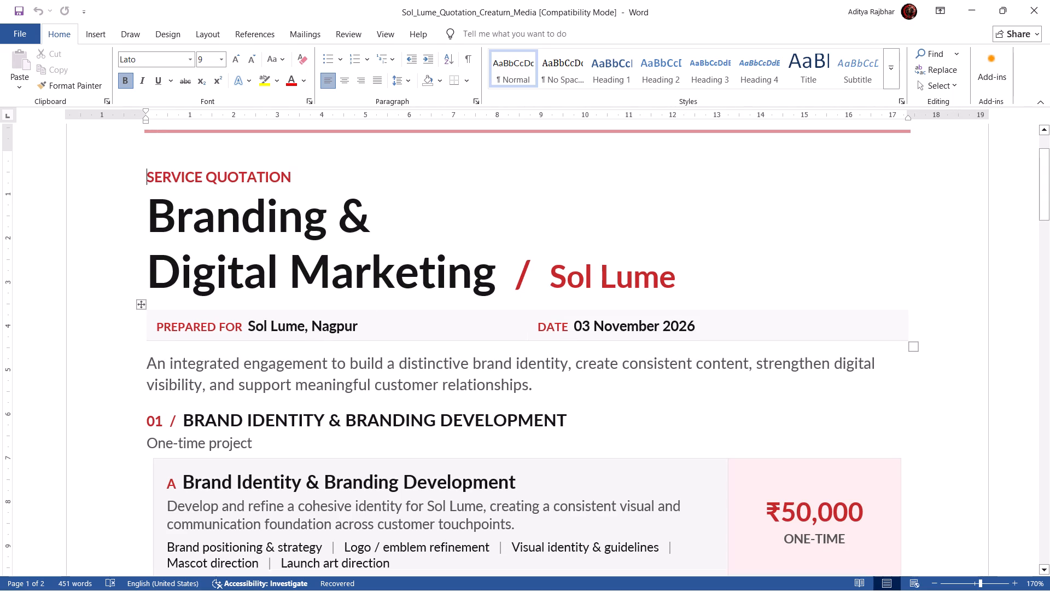
pyautogui.scroll(-1, 371, 315)
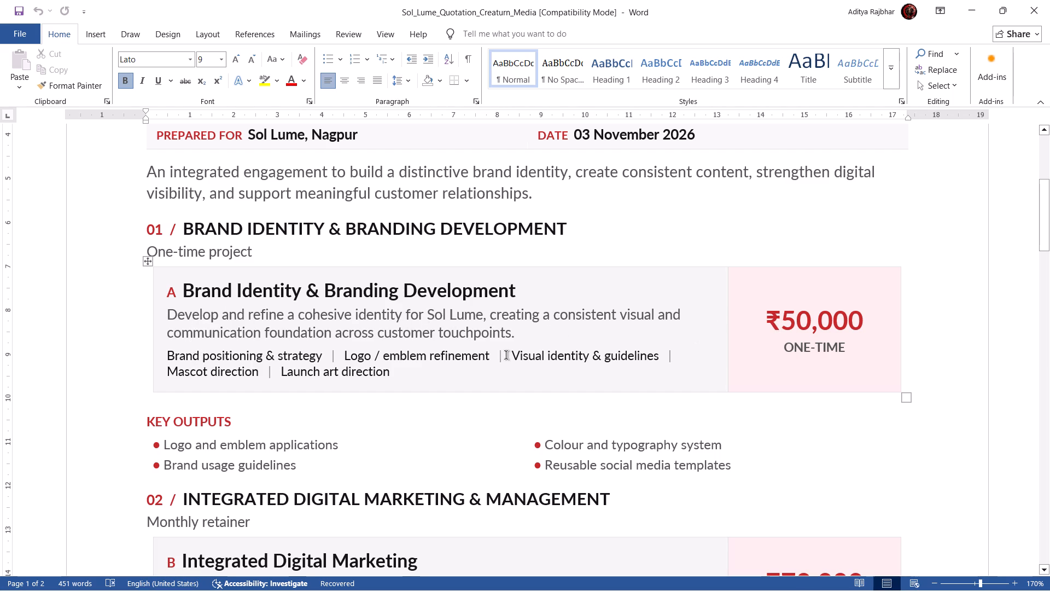
pyautogui.scroll(-1, 173, 354)
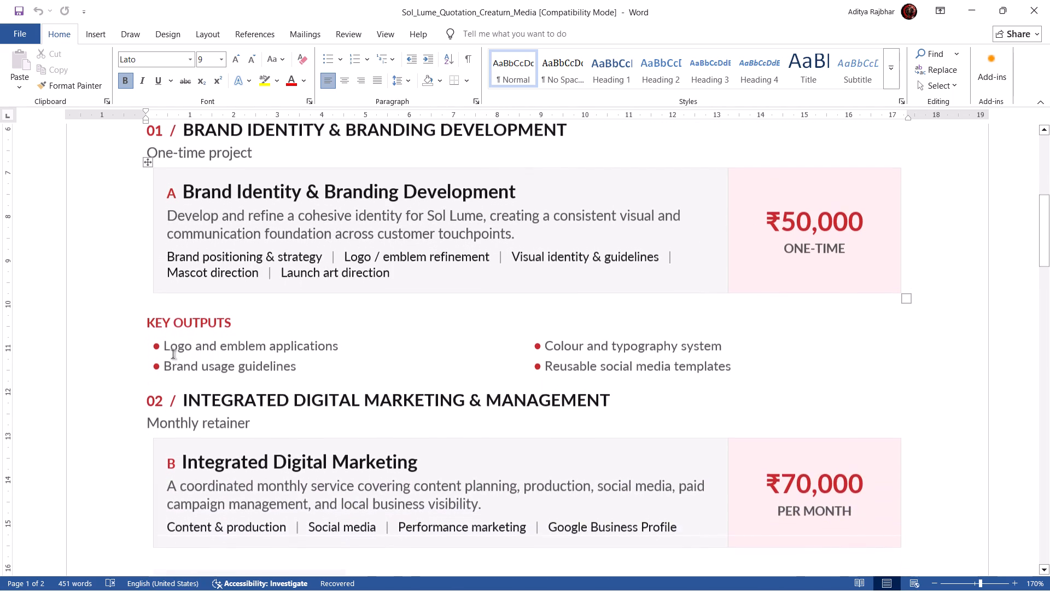
pyautogui.scroll(-1, 173, 354)
pyautogui.scroll(1, 112, 341)
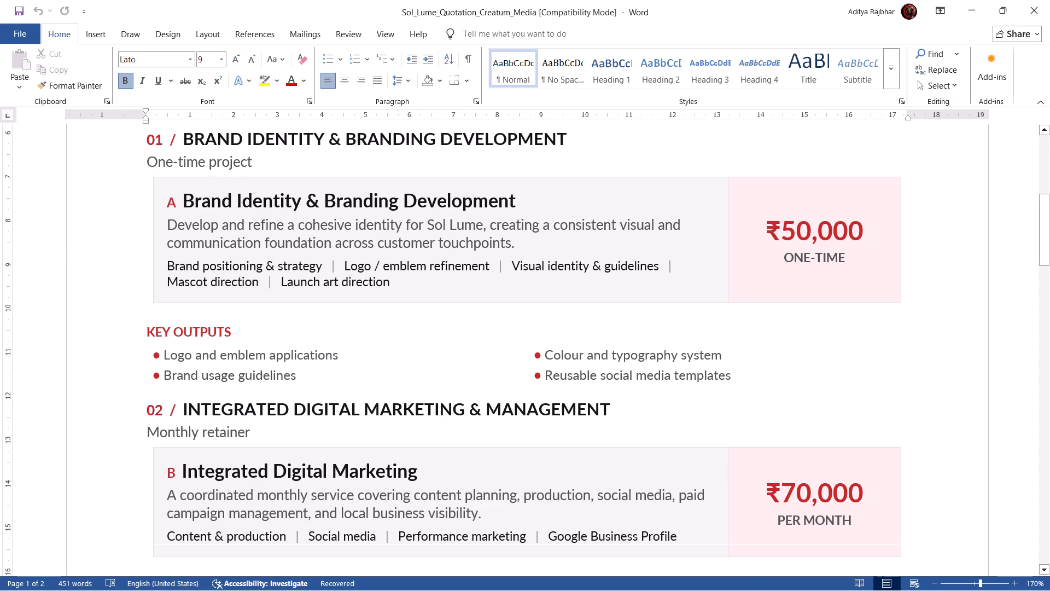
pyautogui.scroll(-2, 48, 370)
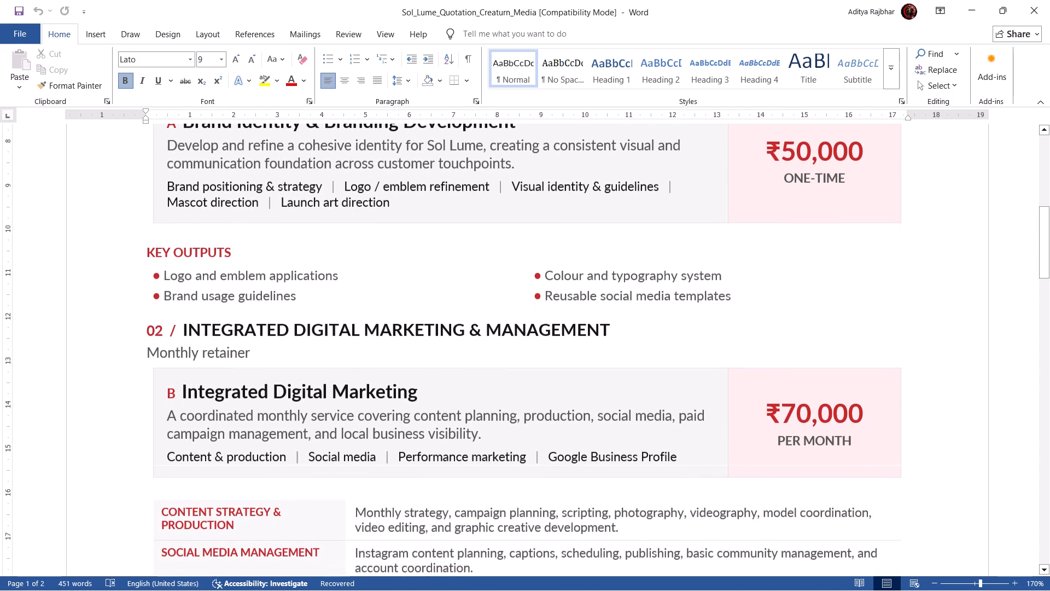
pyautogui.scroll(-2, 48, 370)
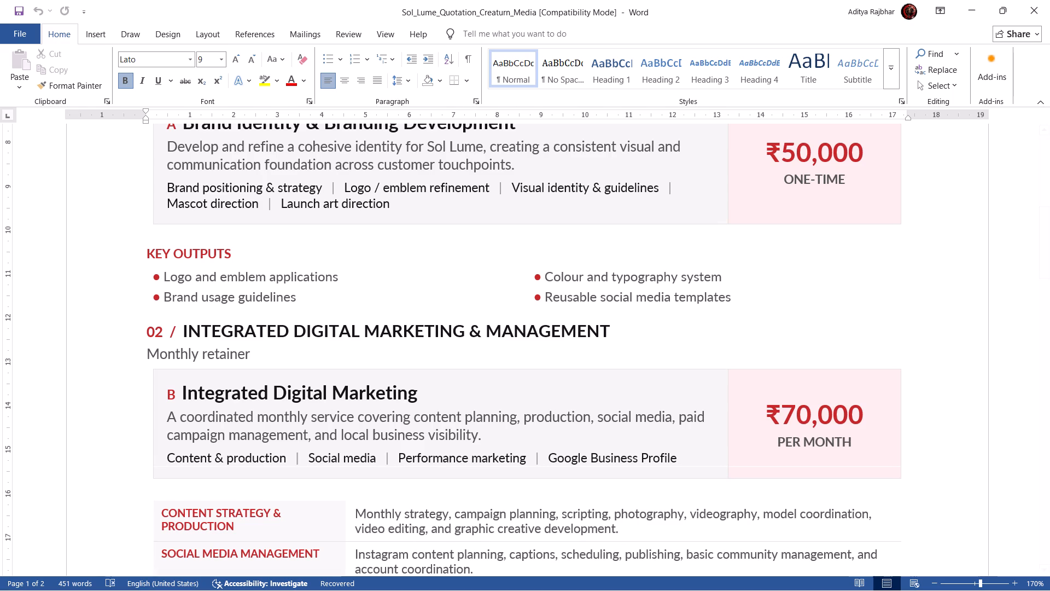
pyautogui.scroll(-1, 48, 370)
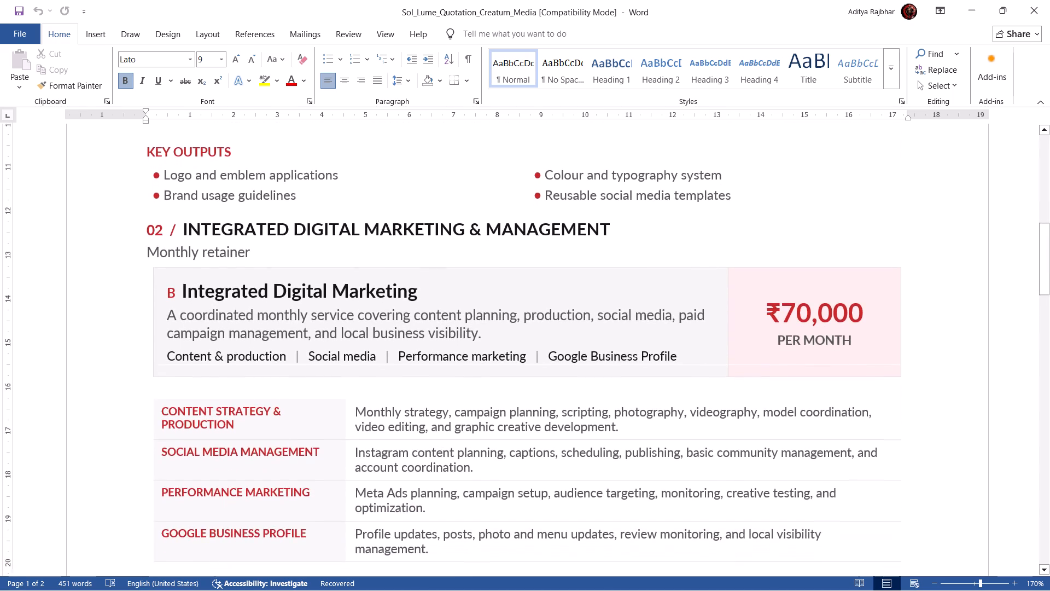
pyautogui.scroll(-1, 48, 370)
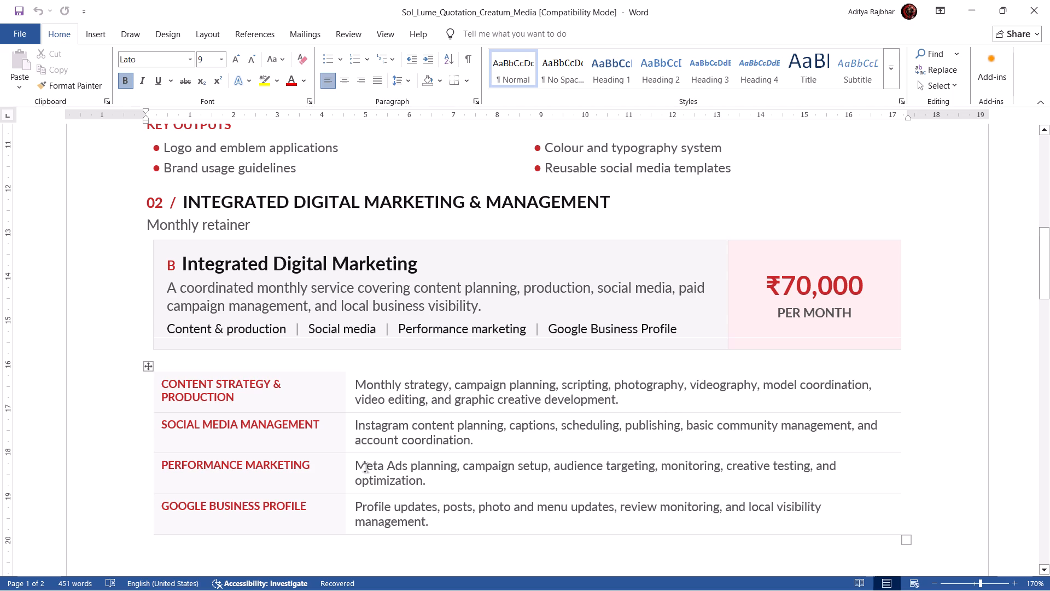
# Review the monthly content deliverables and commercial summary on page two against the service scope table on page one.
pyautogui.scroll(-5, 365, 467)
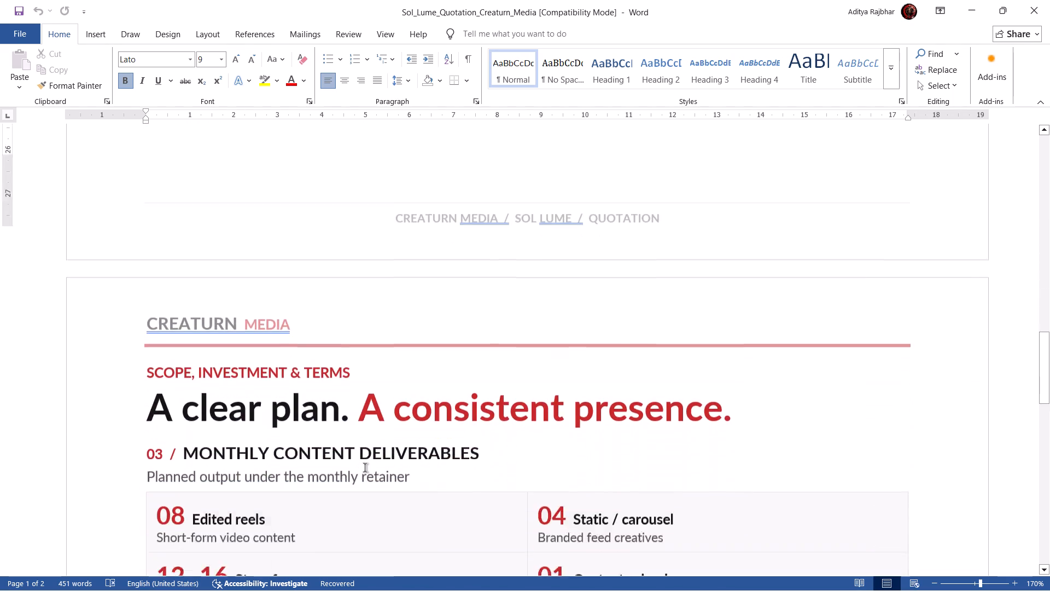
pyautogui.scroll(-2, 365, 467)
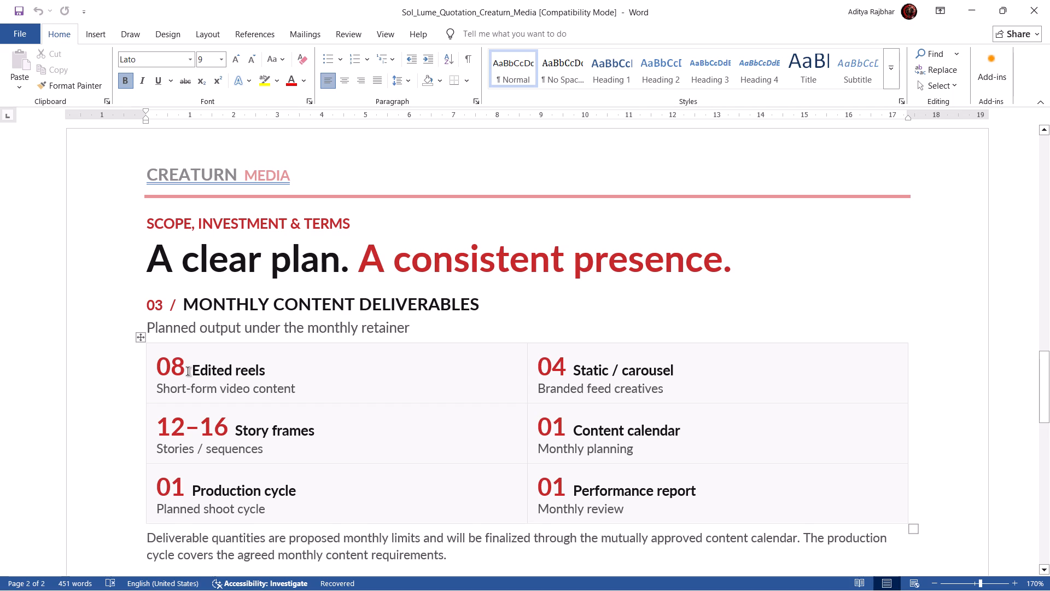
pyautogui.scroll(4, 181, 366)
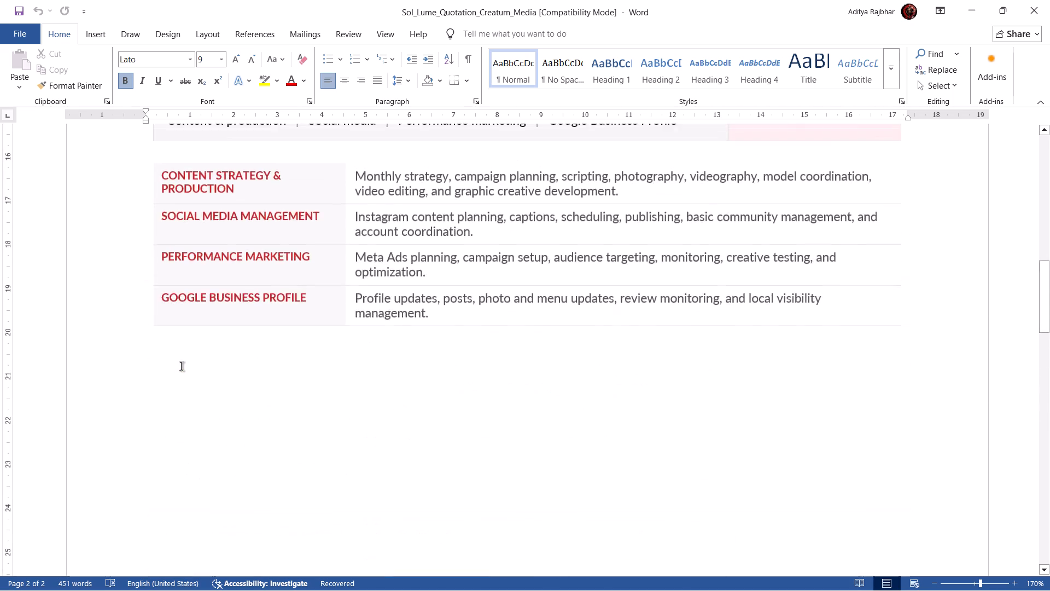
pyautogui.scroll(1, 181, 366)
pyautogui.scroll(-3, 181, 366)
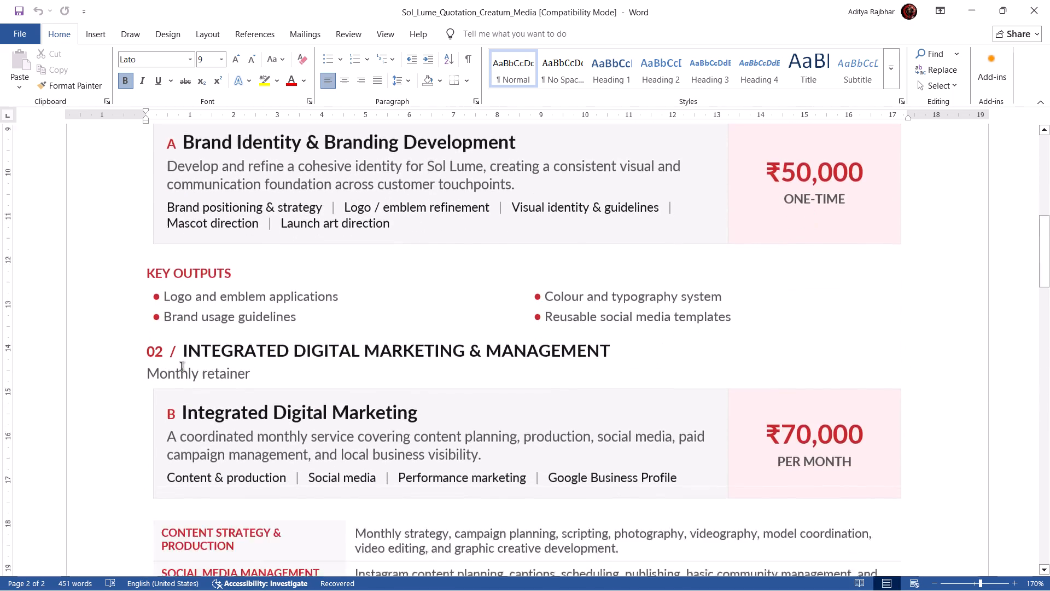
pyautogui.scroll(-1, 181, 366)
pyautogui.scroll(1, 181, 366)
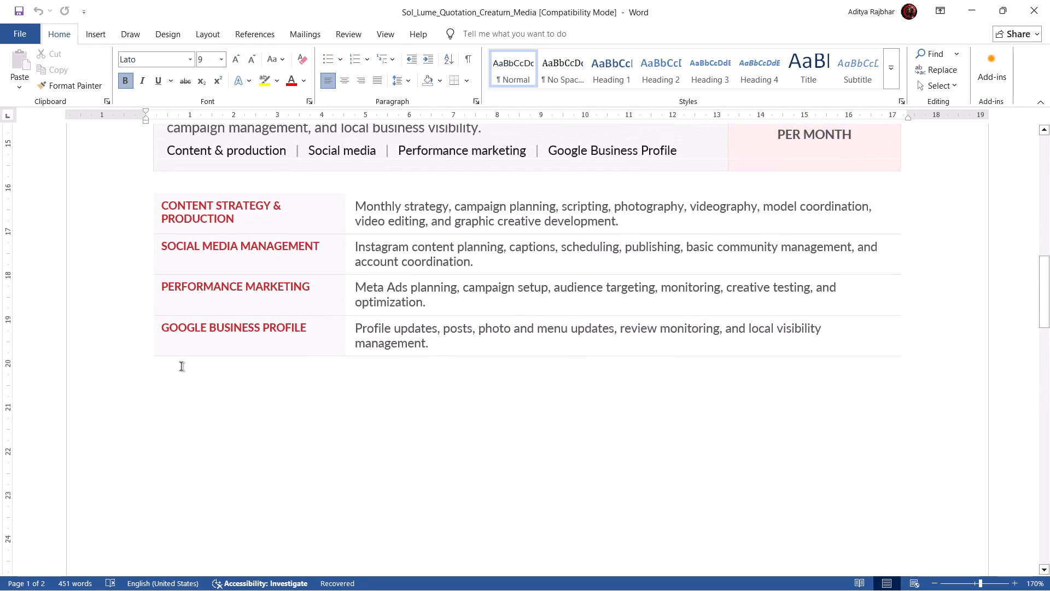
pyautogui.scroll(2, 181, 366)
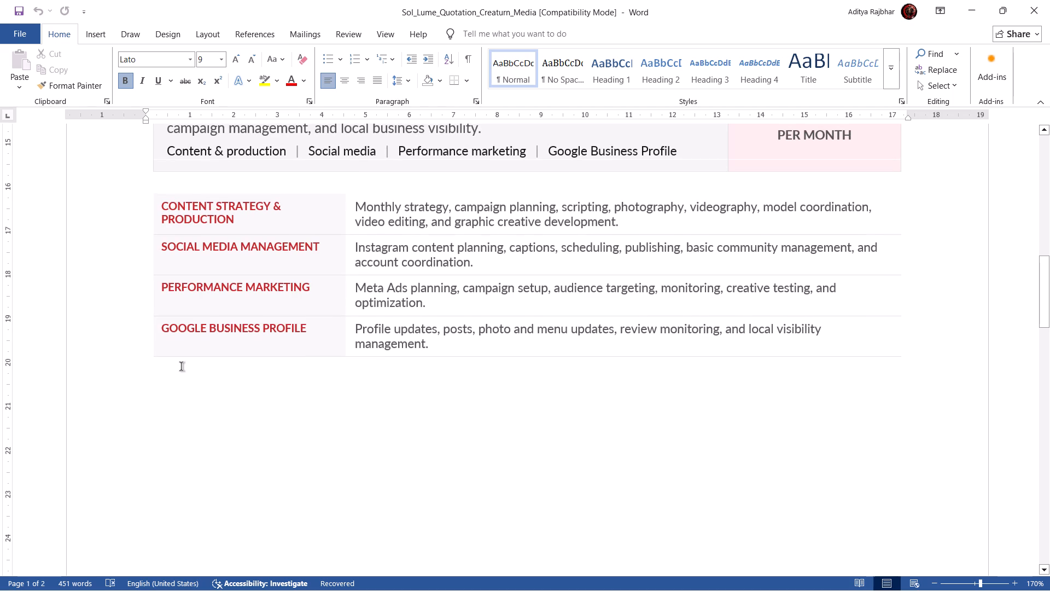
pyautogui.scroll(1, 181, 366)
pyautogui.scroll(-1, 181, 366)
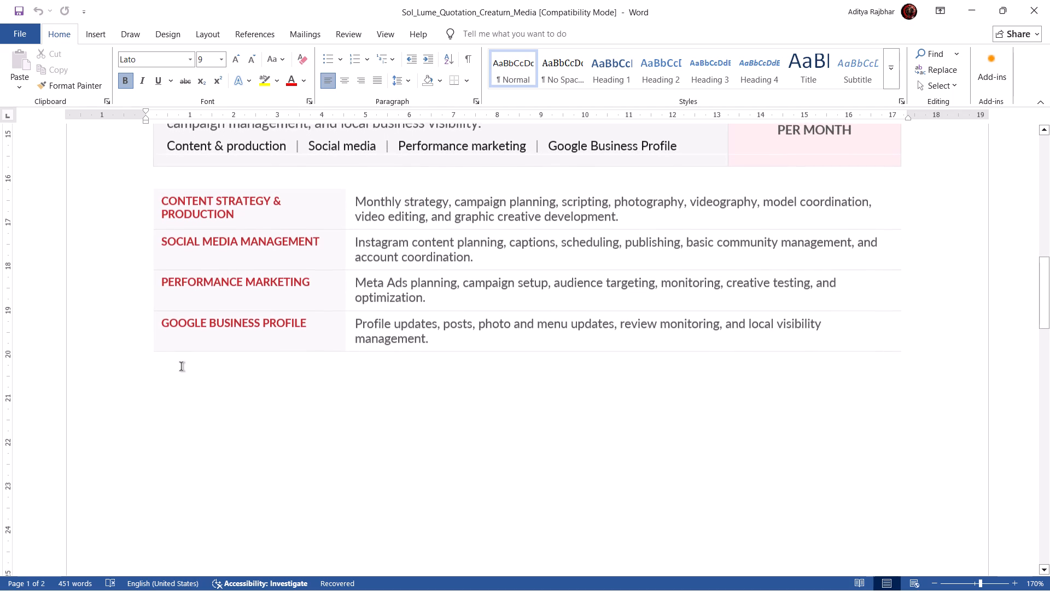
pyautogui.scroll(-2, 181, 366)
pyautogui.scroll(1, 181, 366)
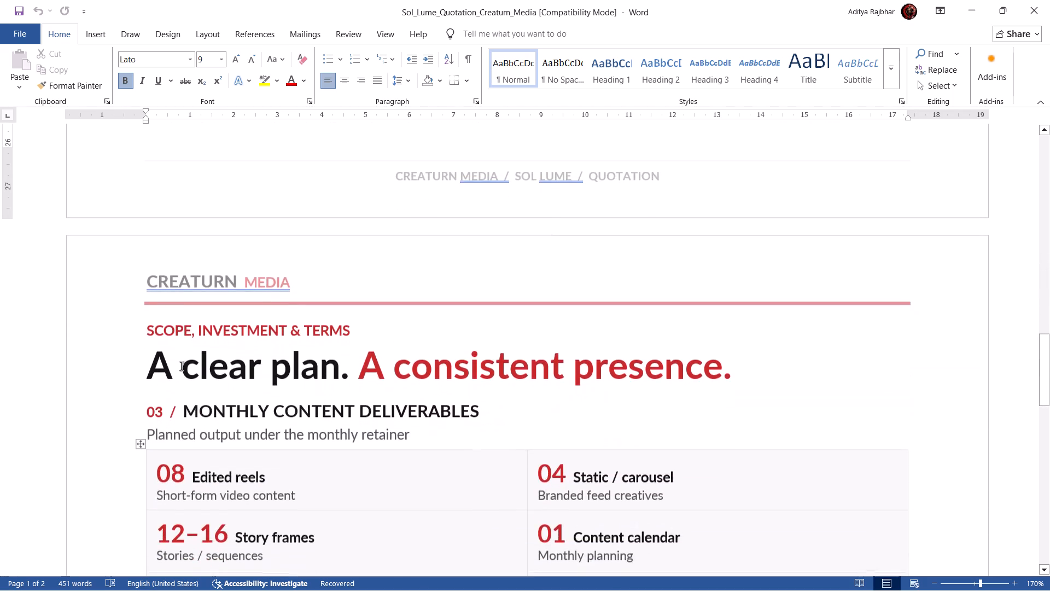
pyautogui.scroll(1, 181, 366)
pyautogui.scroll(-1, 181, 366)
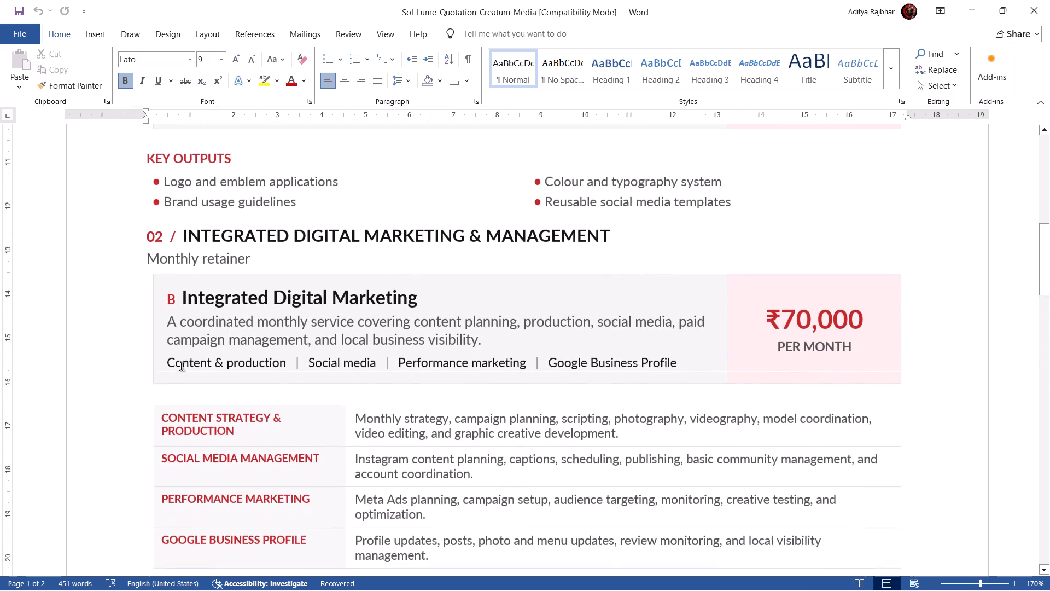
pyautogui.scroll(-1, 181, 366)
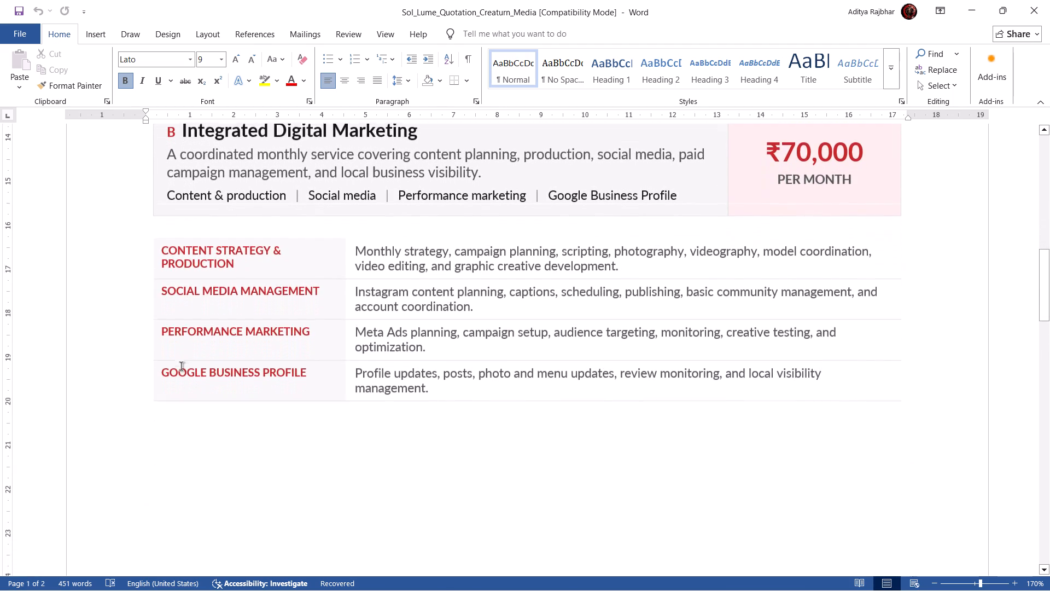
pyautogui.scroll(-3, 181, 366)
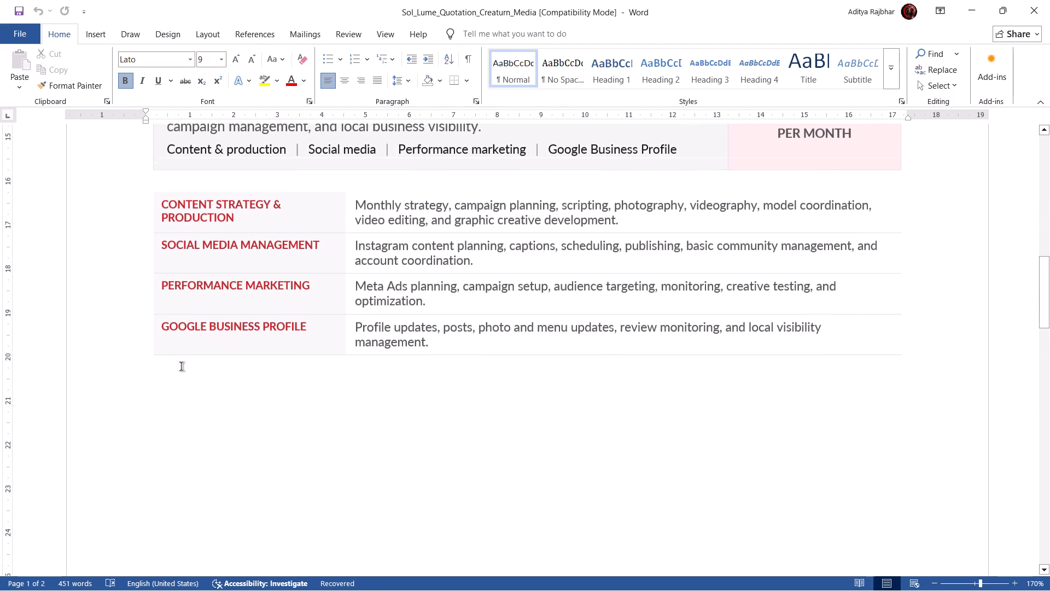
pyautogui.scroll(-1, 181, 366)
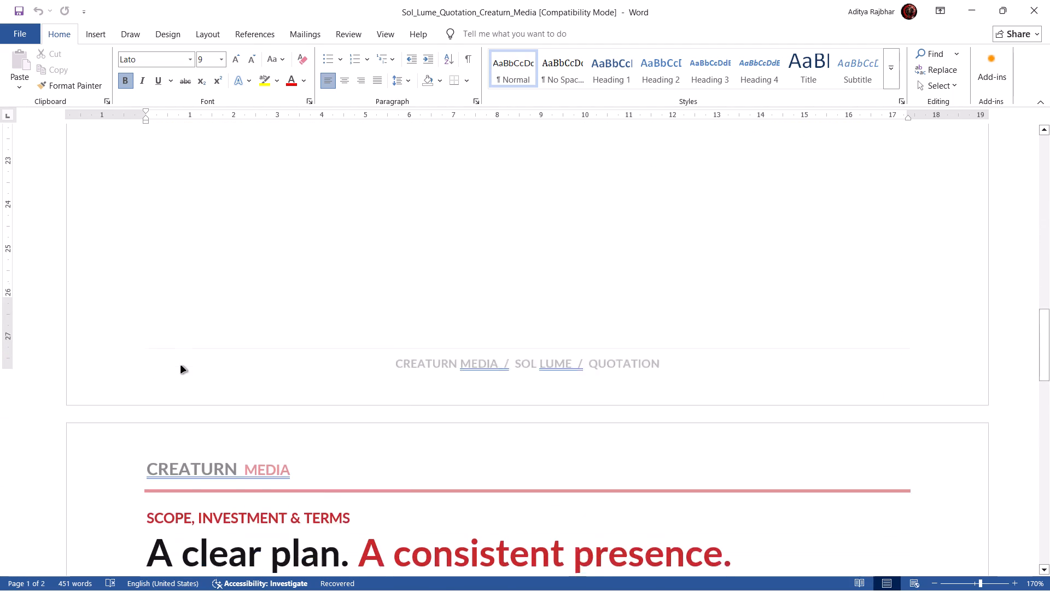
pyautogui.scroll(-4, 181, 366)
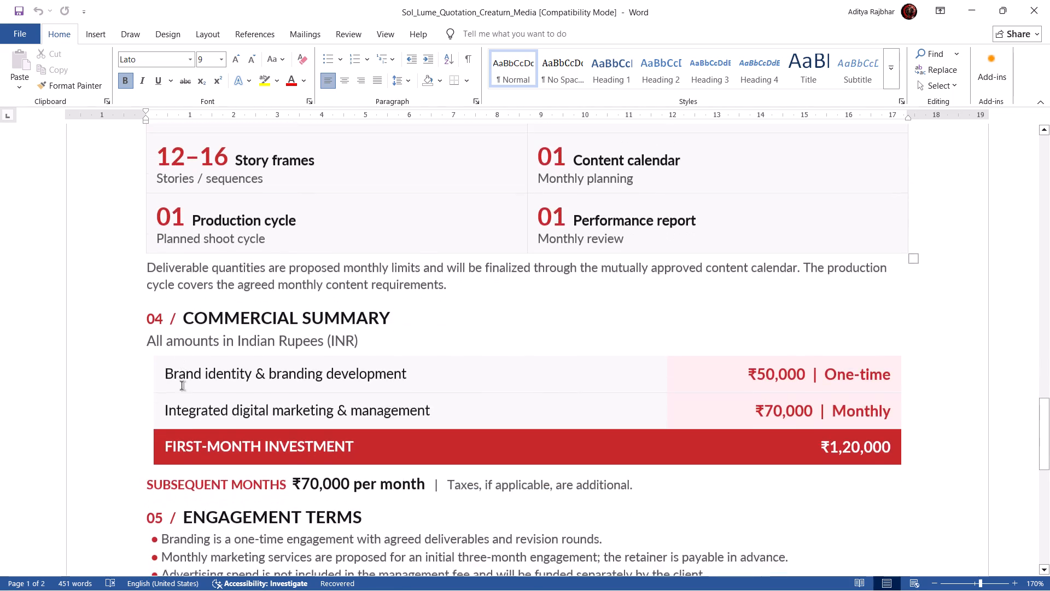
# Change the Edited reels quantity in the Monthly Content Deliverables table to "08 - 12".
pyautogui.scroll(1, 199, 462)
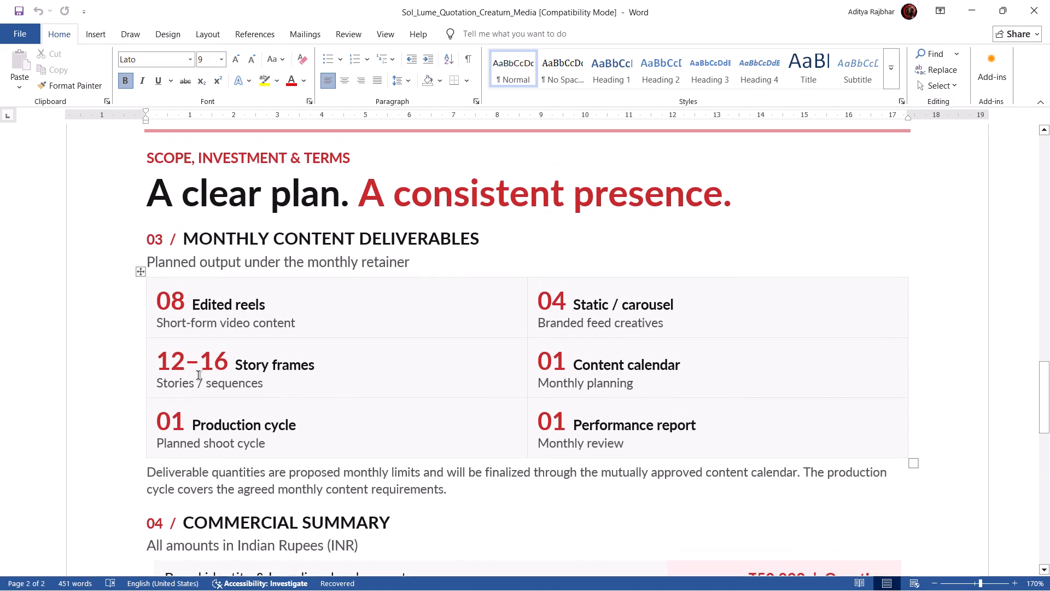
pyautogui.tripleClick(177, 294)
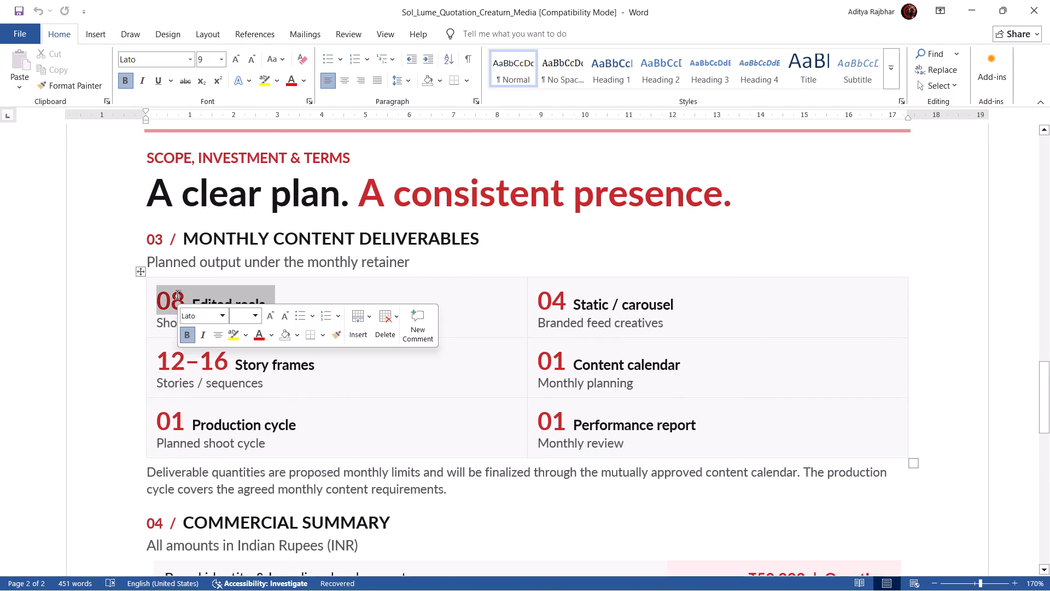
pyautogui.click(177, 294)
pyautogui.click(177, 294)
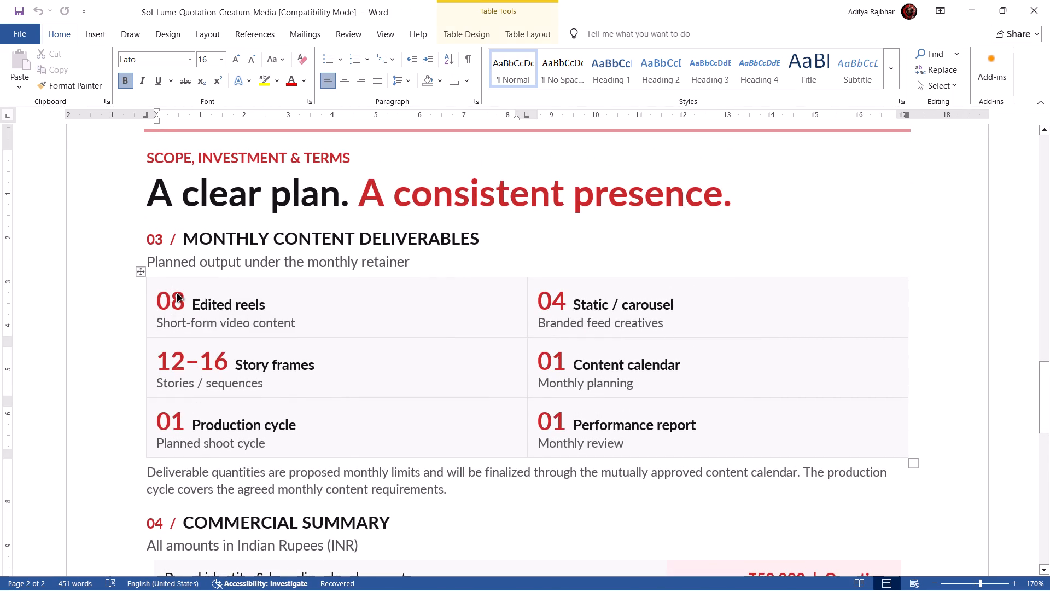
pyautogui.press('Right')
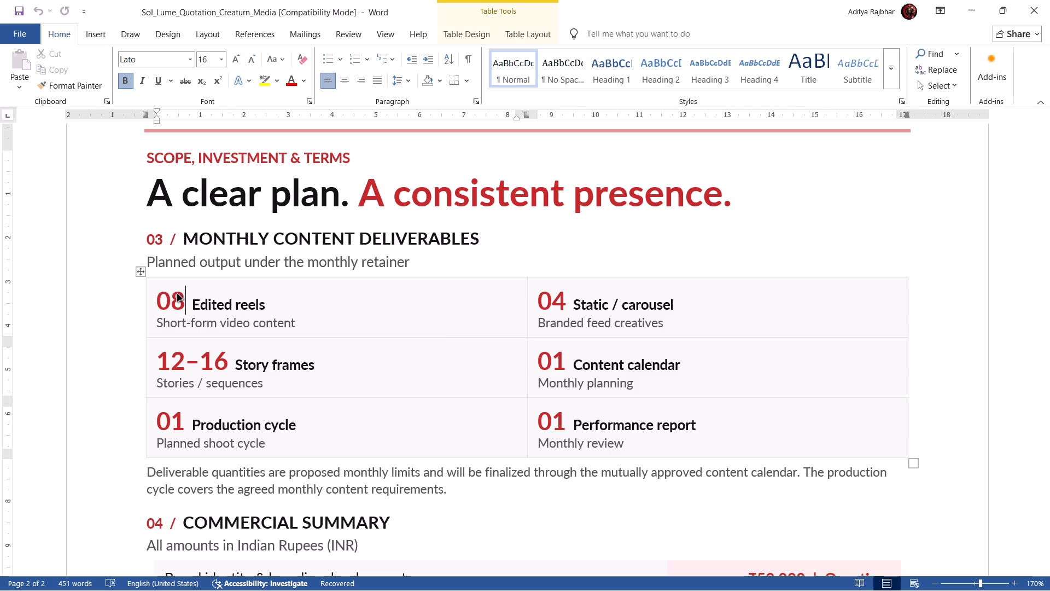
pyautogui.press('BackSpace')
pyautogui.press('BackSpace')
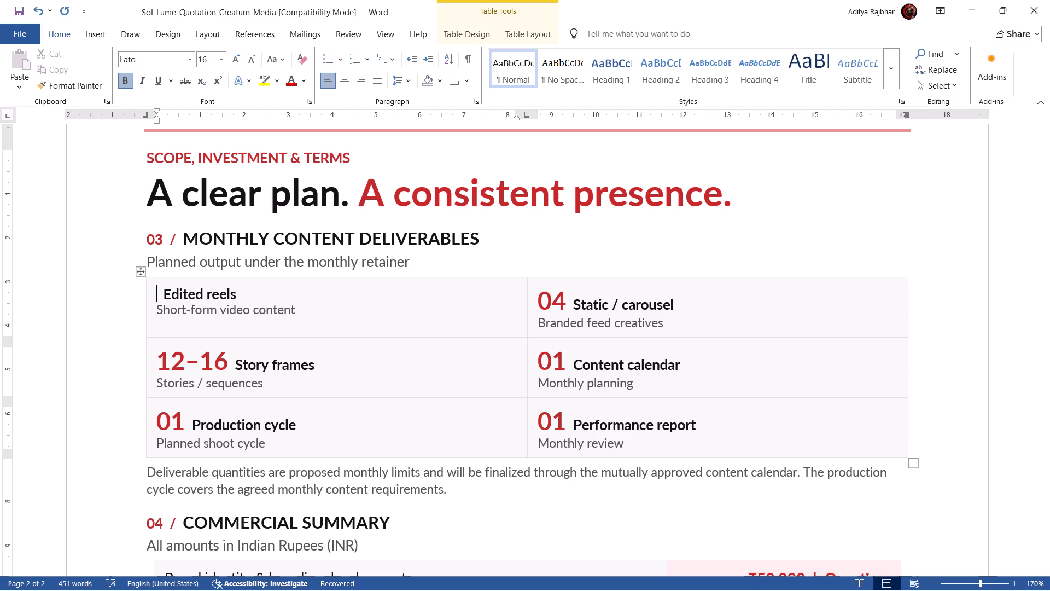
pyautogui.press('1')
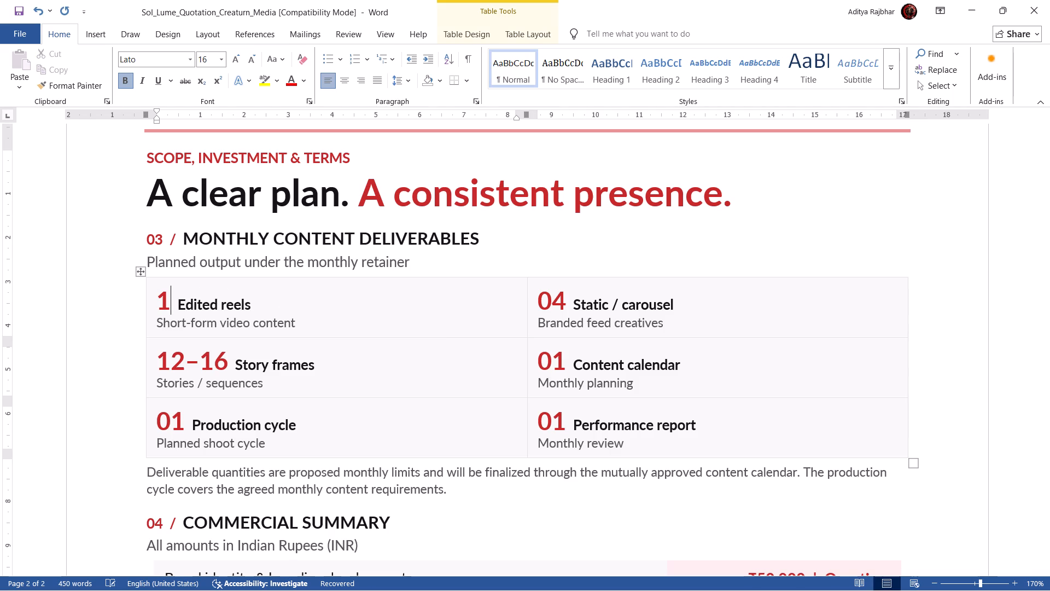
pyautogui.press('BackSpace')
pyautogui.write('.8-')
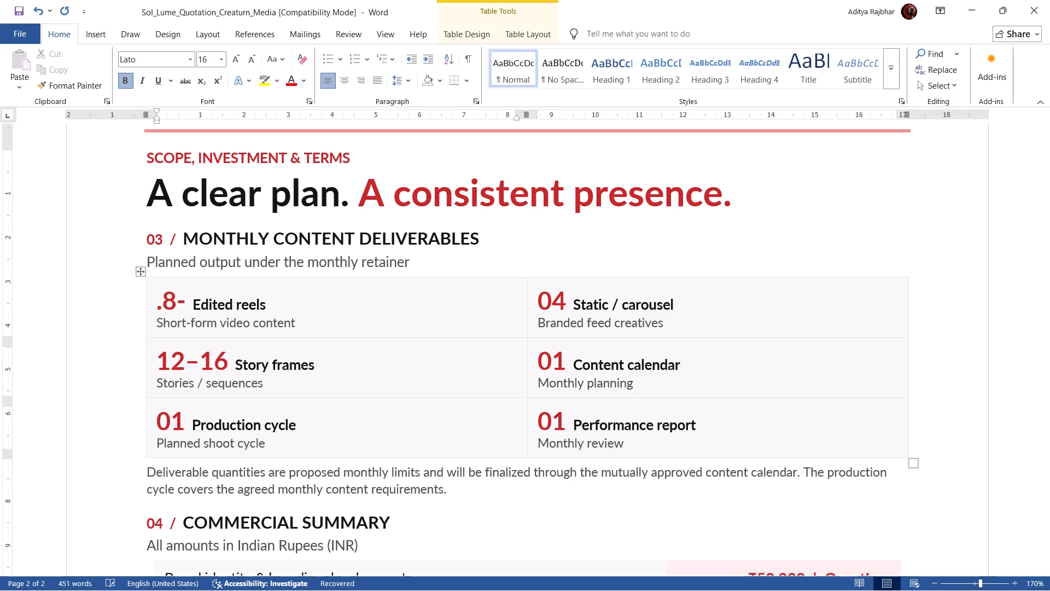
pyautogui.press('BackSpace')
pyautogui.press('BackSpace')
pyautogui.press('BackSpace')
pyautogui.write('08')
pyautogui.press('space')
pyautogui.write('-')
pyautogui.press('space')
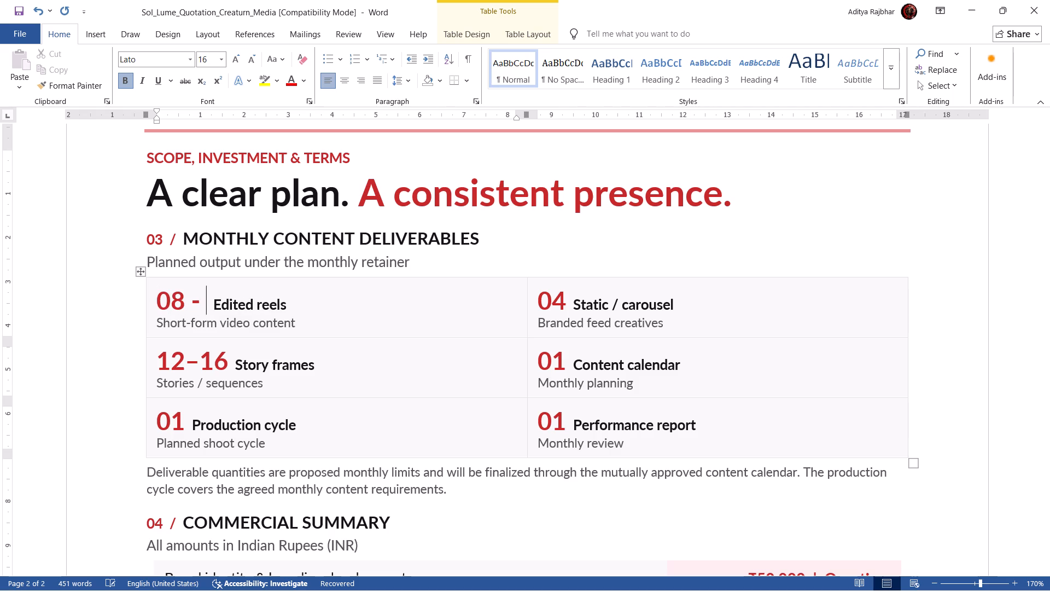
pyautogui.write('12')
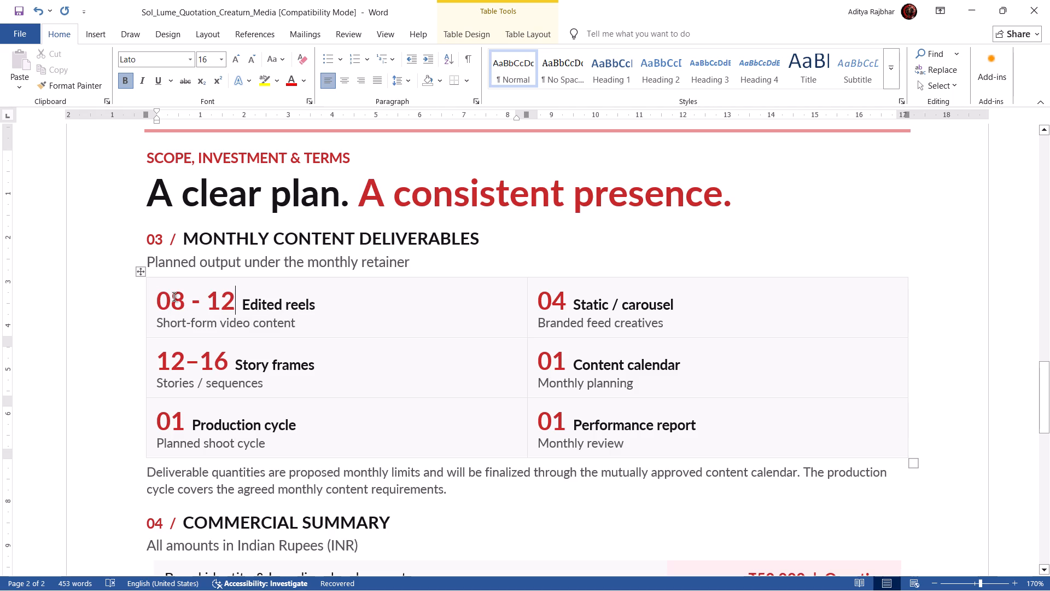
pyautogui.click(45, 331)
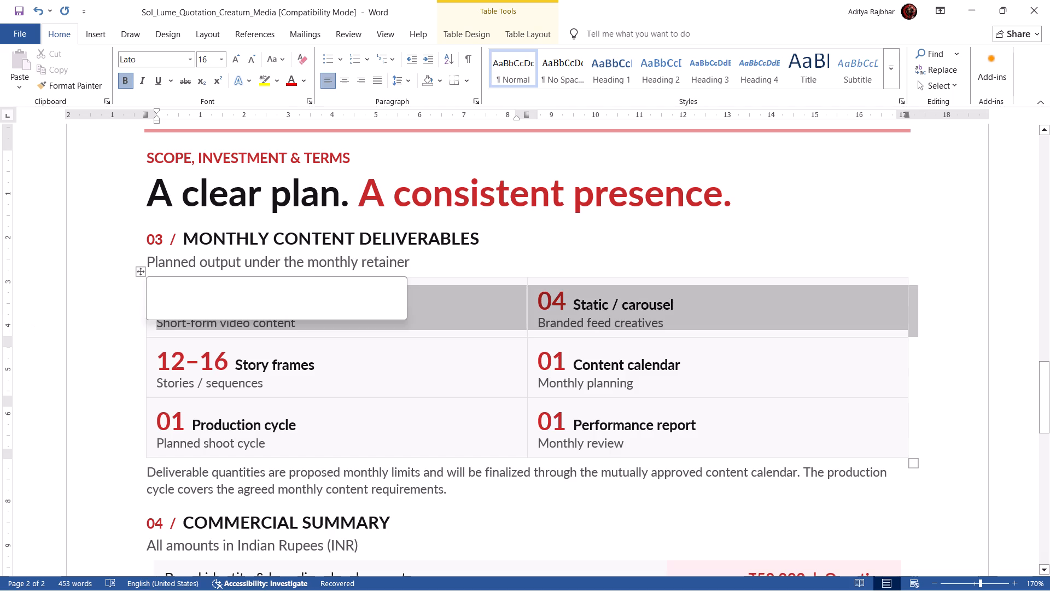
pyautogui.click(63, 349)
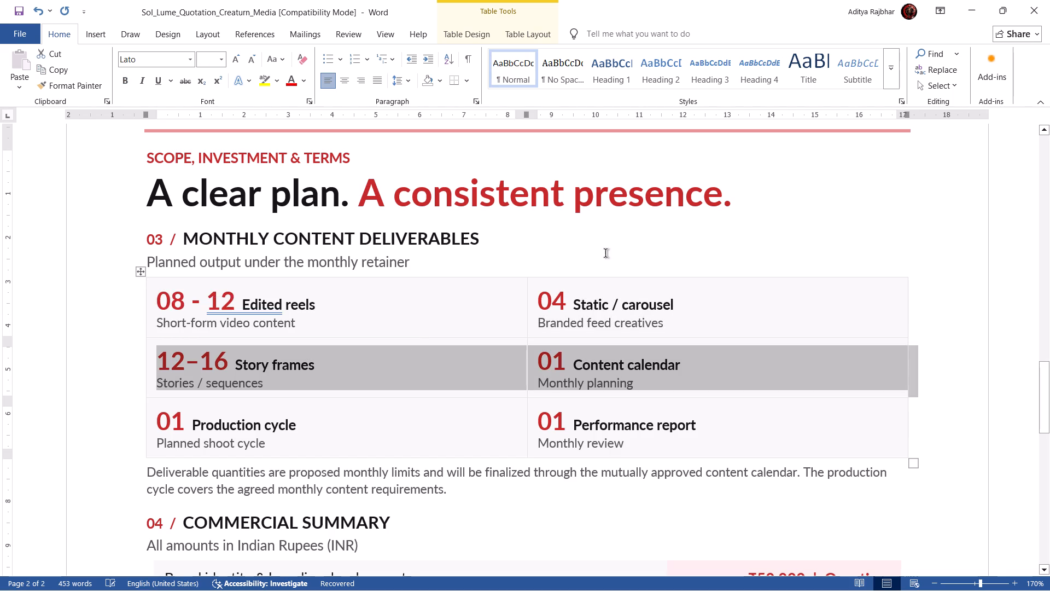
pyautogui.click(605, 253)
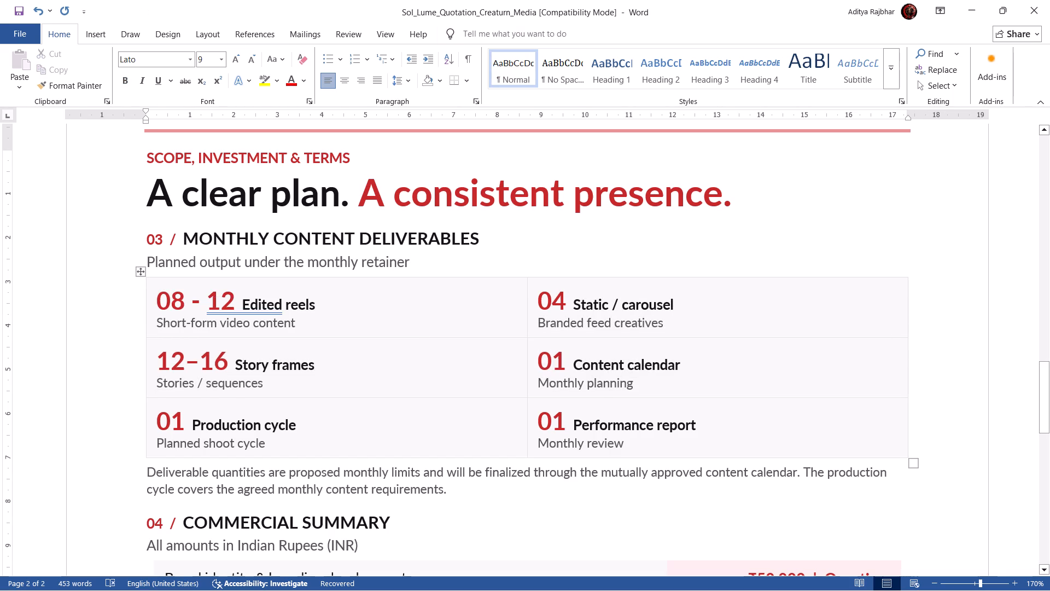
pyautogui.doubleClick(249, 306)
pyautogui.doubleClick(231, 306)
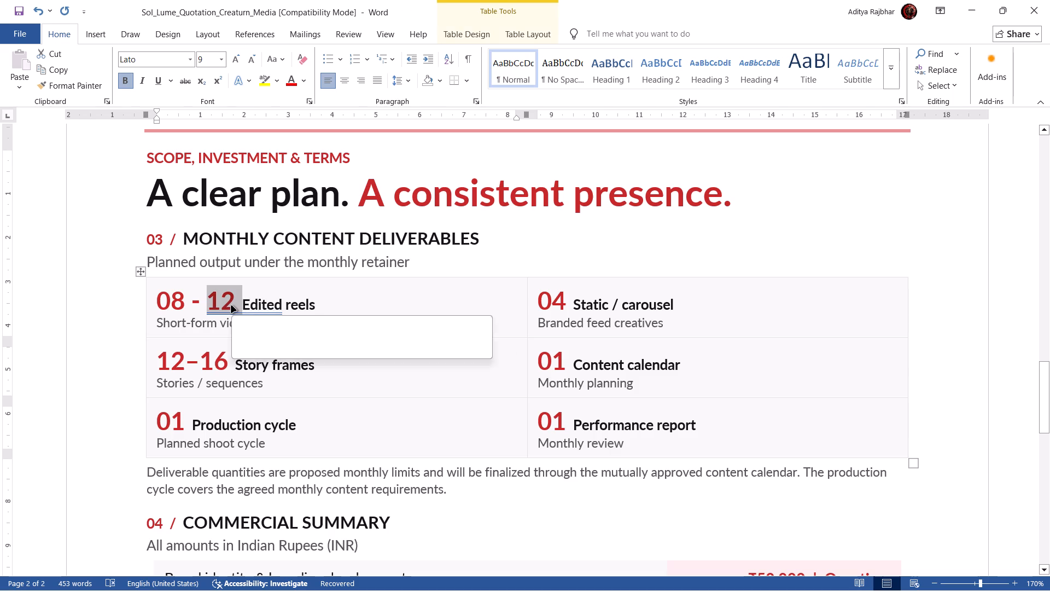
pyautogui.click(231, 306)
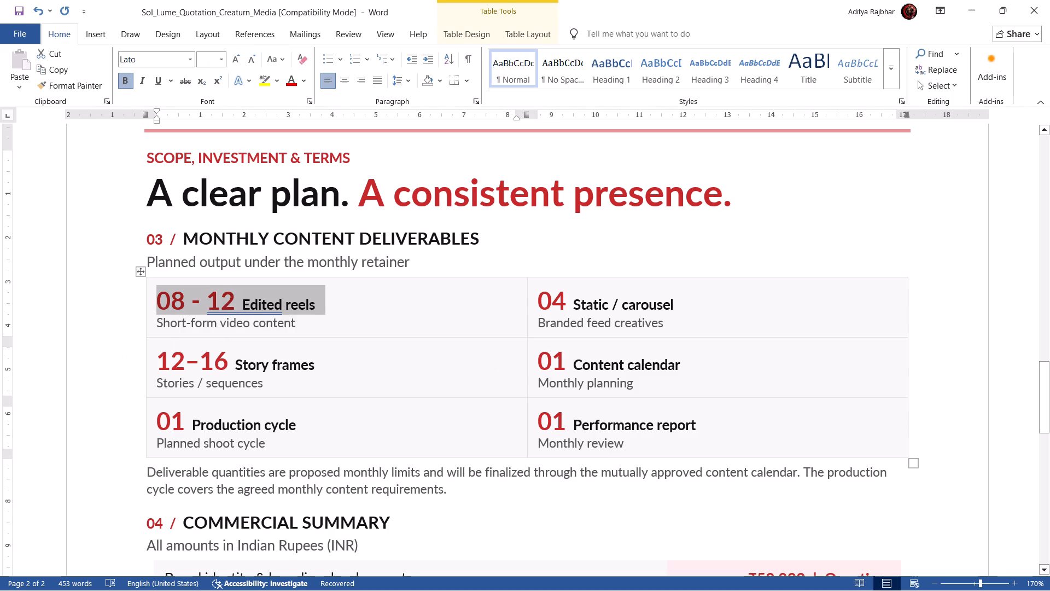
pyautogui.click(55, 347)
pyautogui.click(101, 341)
# Read the commercial summary, engagement terms and client acceptance block on the quotation's second page.
pyautogui.scroll(-1, 101, 341)
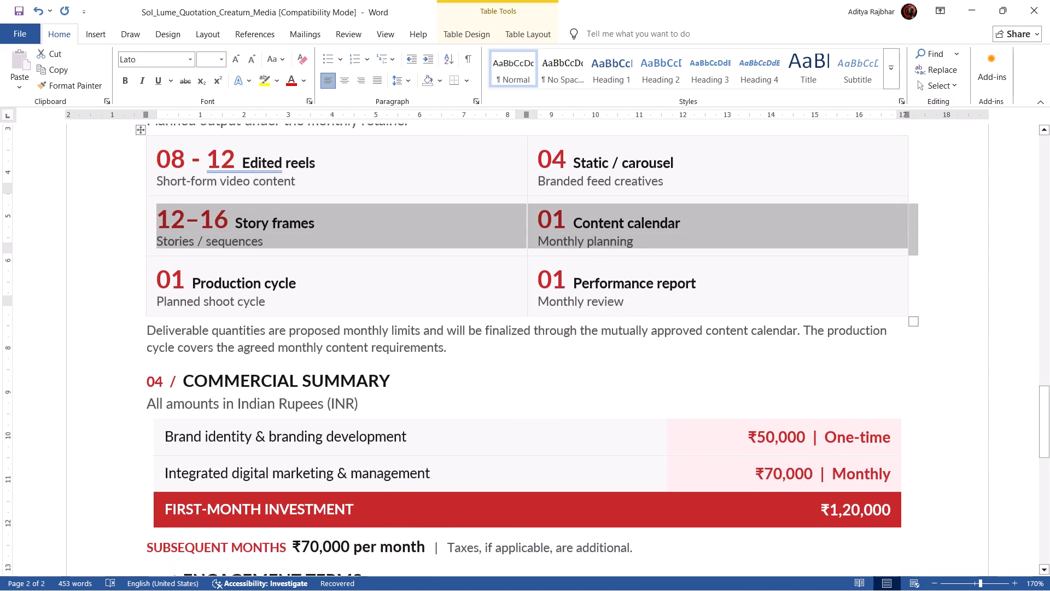
pyautogui.scroll(-1, 101, 341)
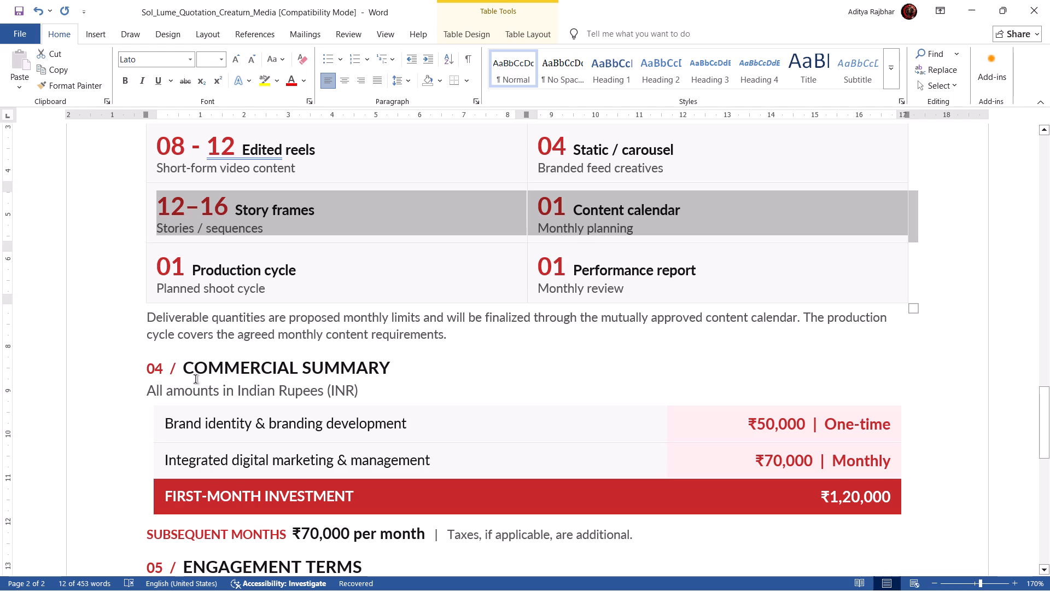
pyautogui.scroll(-1, 100, 459)
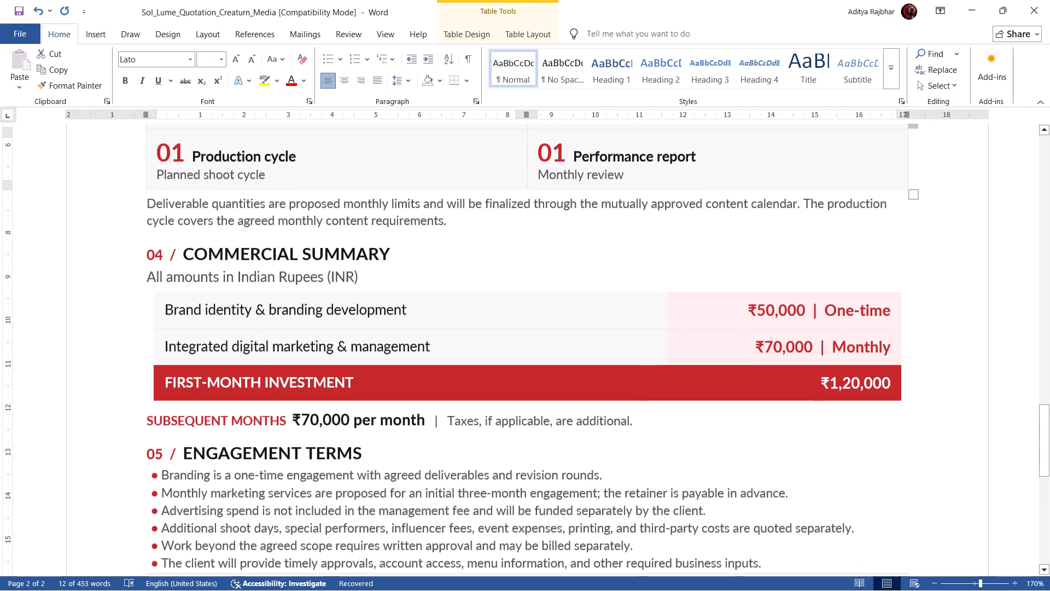
pyautogui.scroll(-1, 100, 459)
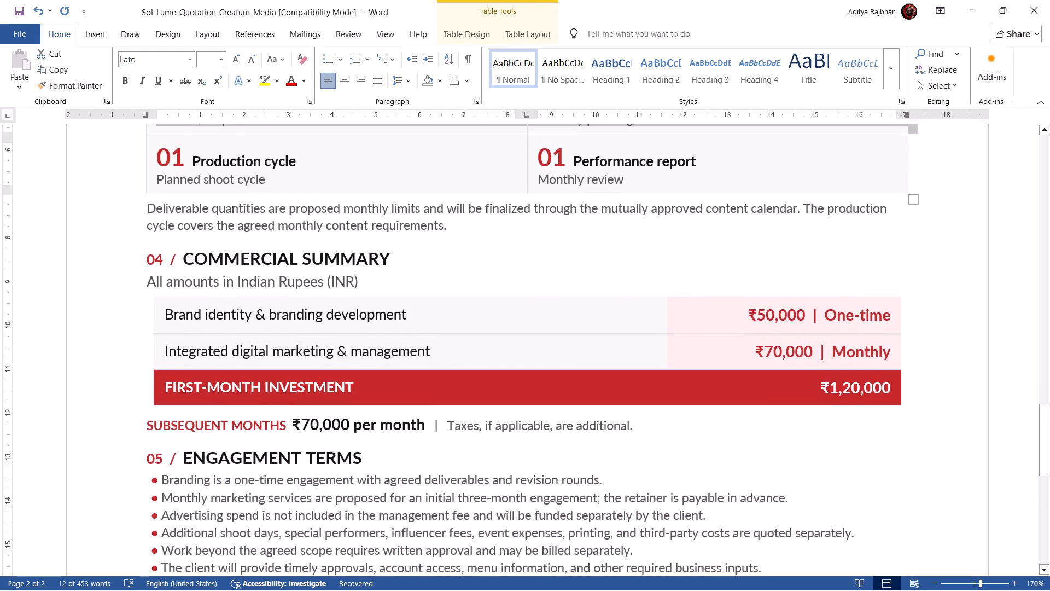
pyautogui.scroll(-1, 100, 459)
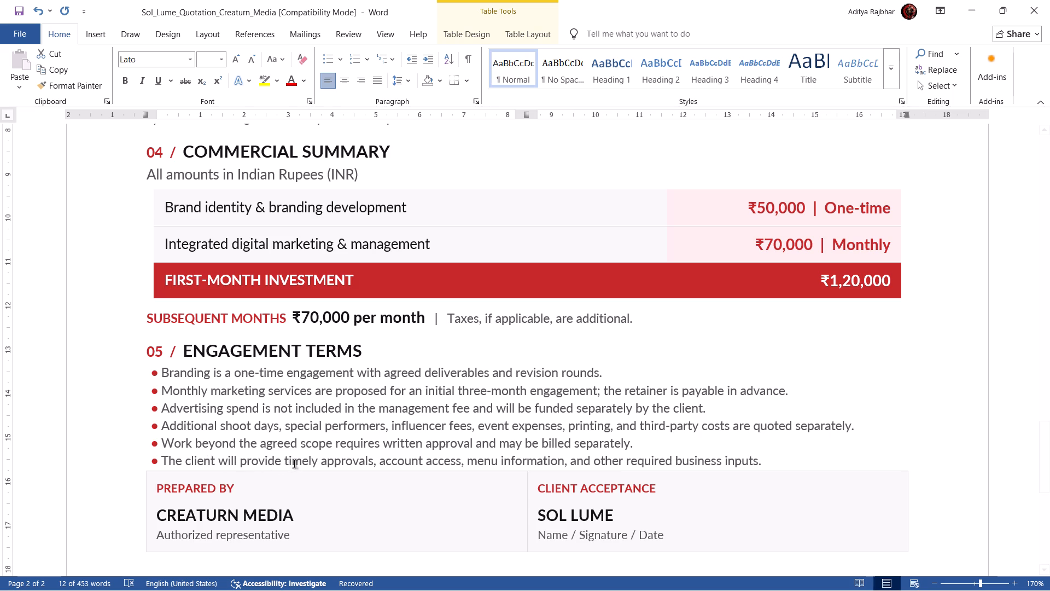
pyautogui.scroll(1, 294, 463)
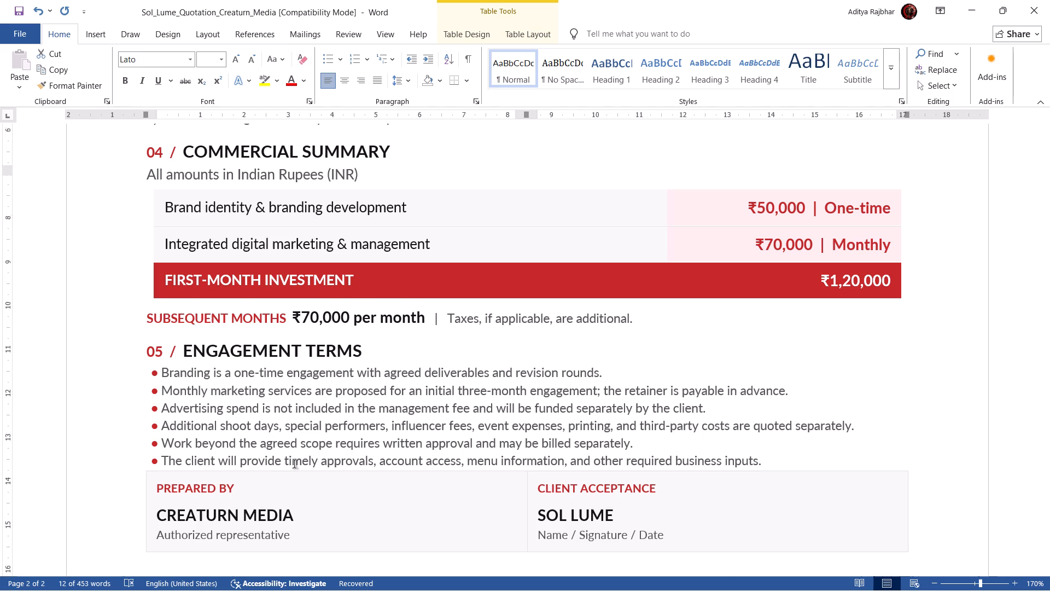
pyautogui.scroll(2, 294, 463)
pyautogui.scroll(-1, 294, 463)
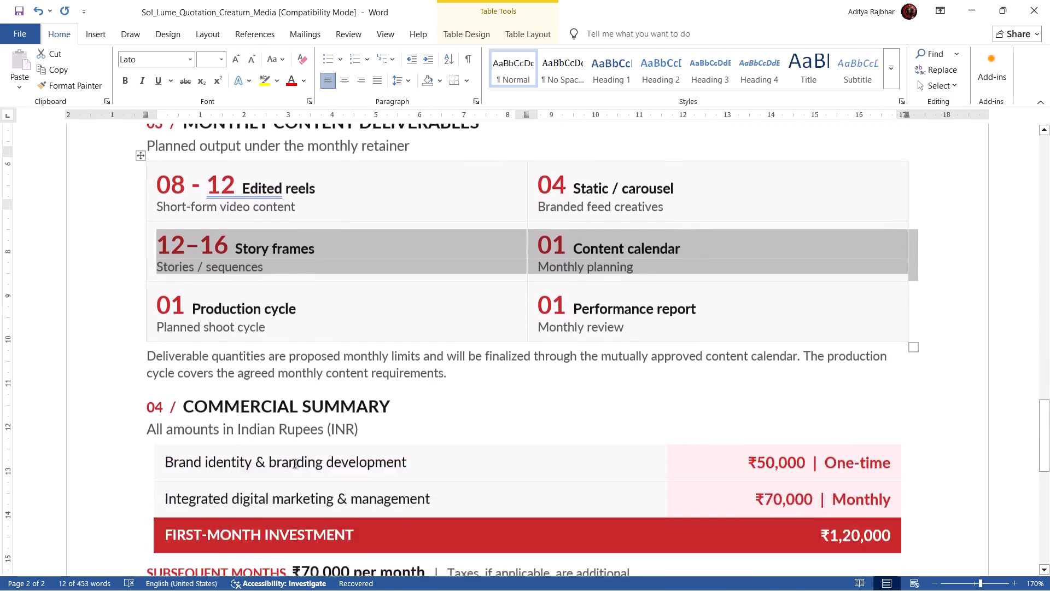
pyautogui.scroll(-1, 294, 463)
pyautogui.hscroll(1, 294, 463)
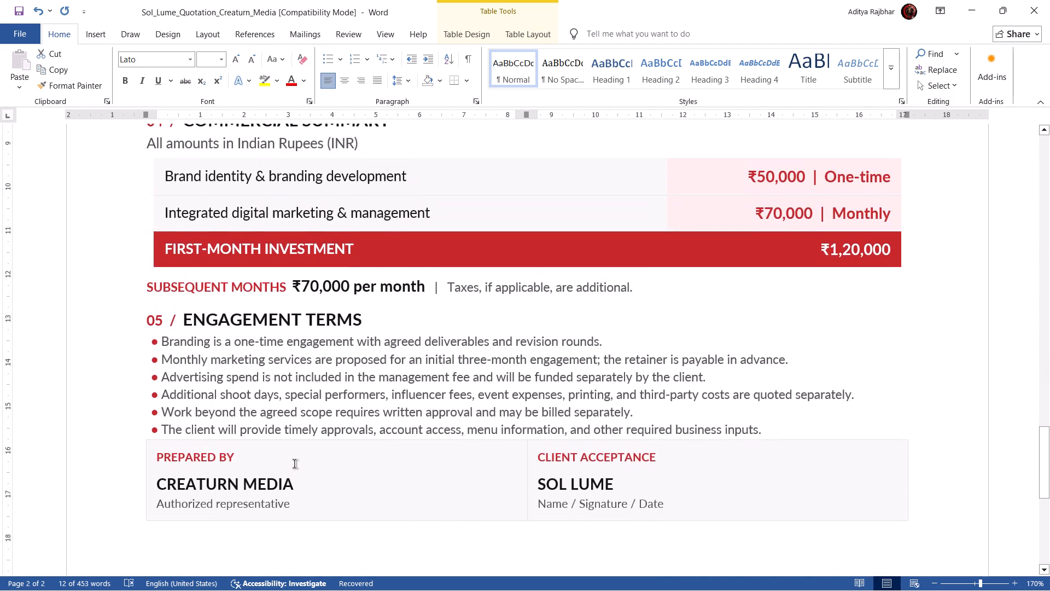
# Skim both pages of the quotation once more, checking the title block, service sections, monthly deliverables and commercial summary.
pyautogui.scroll(1, 294, 463)
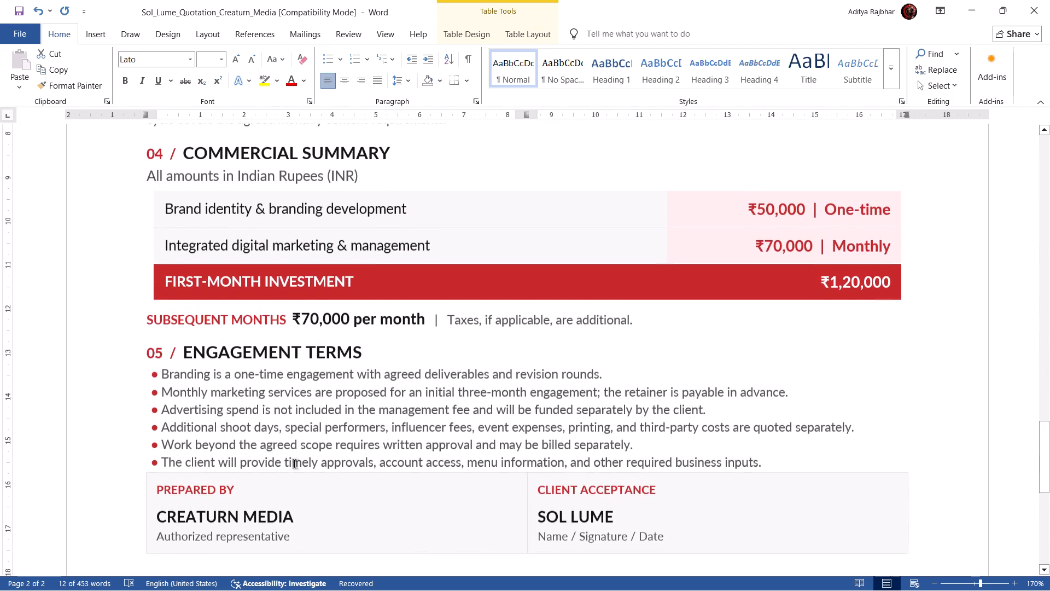
pyautogui.scroll(2, 294, 463)
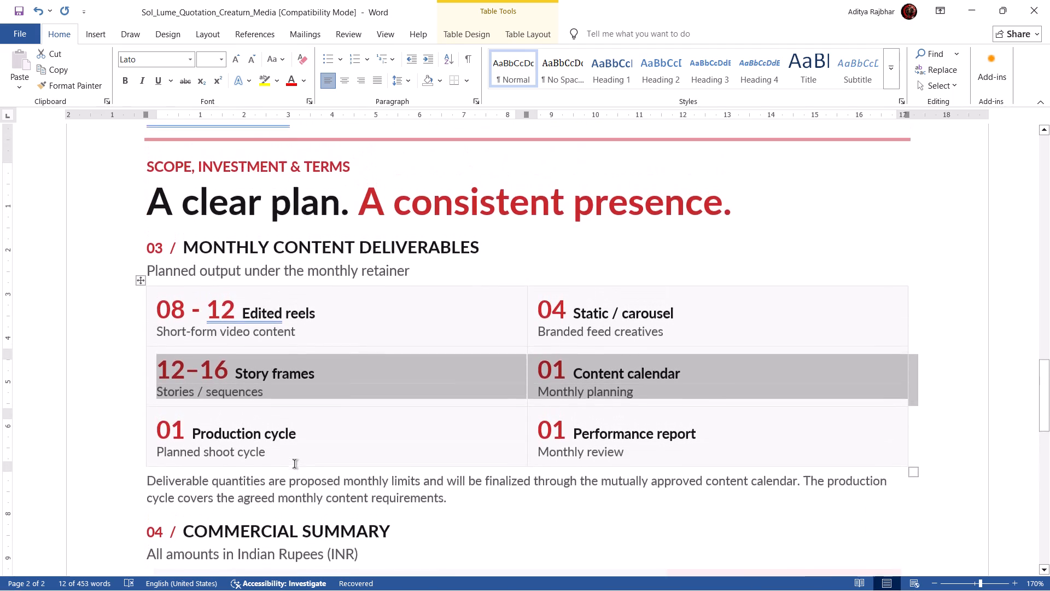
pyautogui.scroll(2, 294, 463)
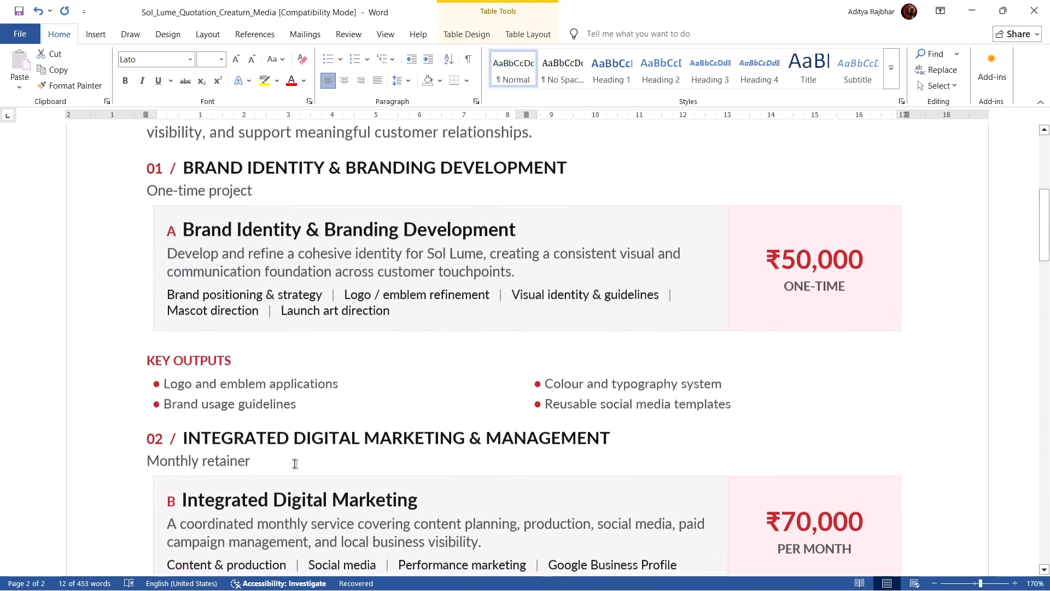
pyautogui.scroll(2, 294, 463)
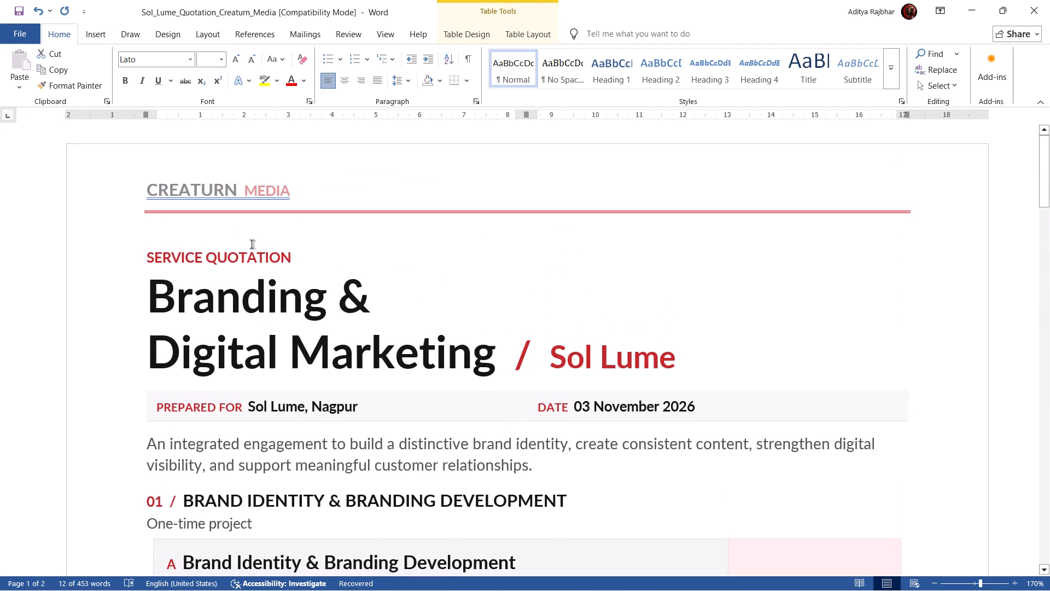
pyautogui.click(36, 289)
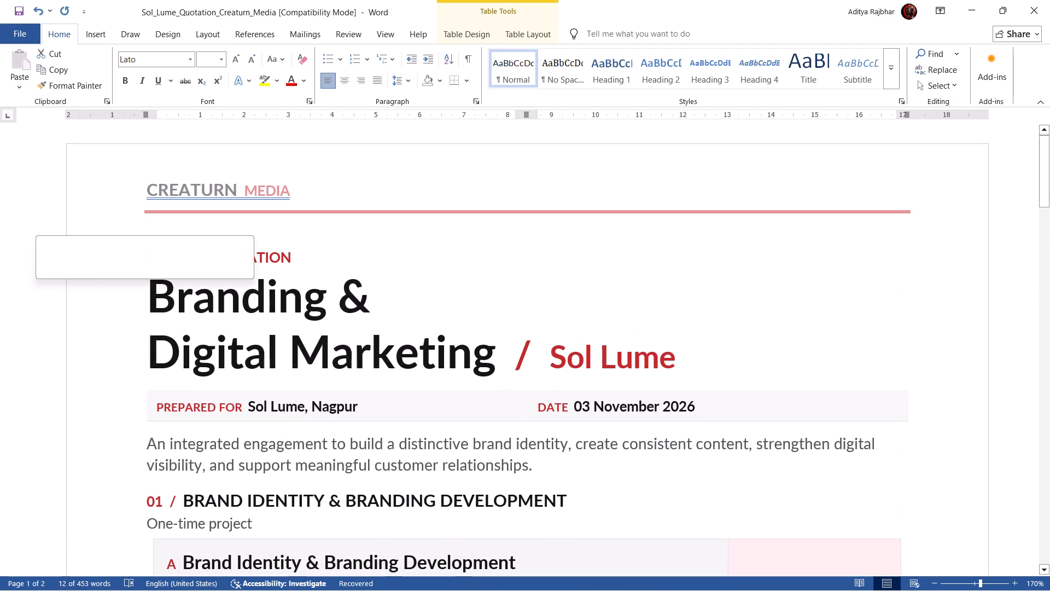
pyautogui.click(92, 339)
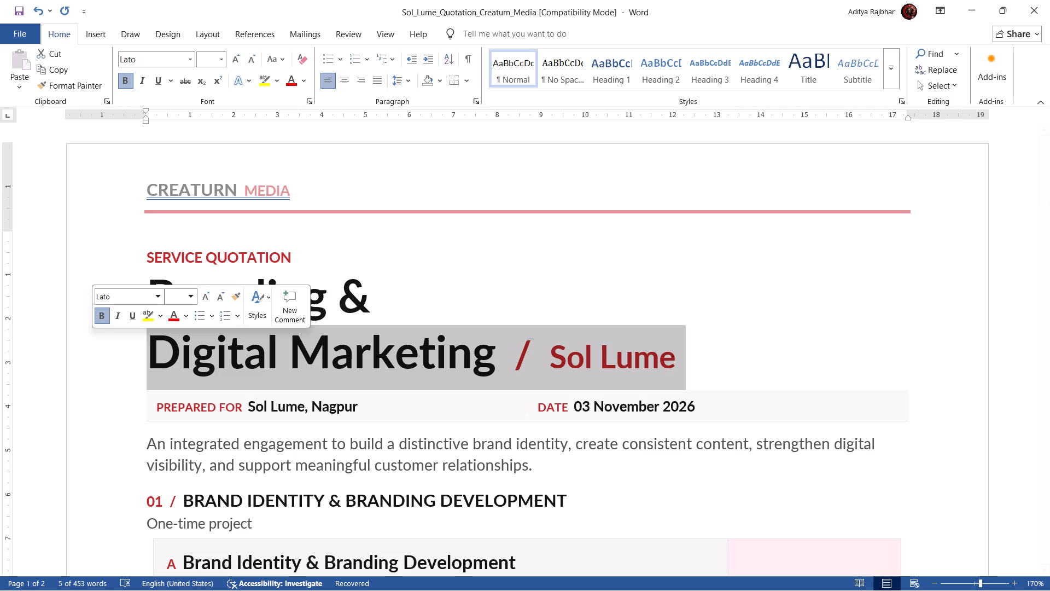
pyautogui.click(419, 259)
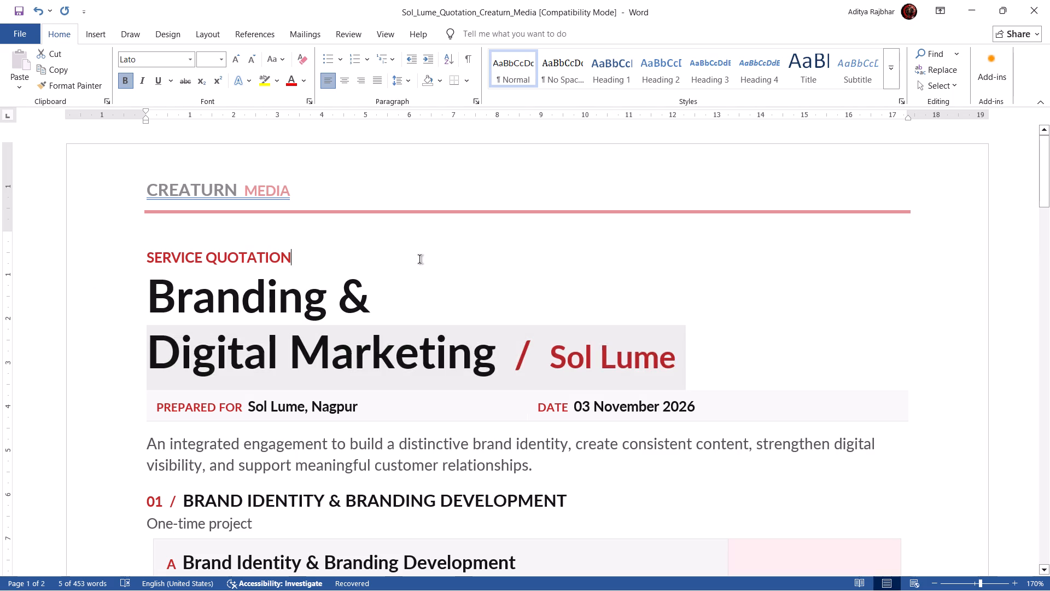
pyautogui.scroll(-4, 419, 259)
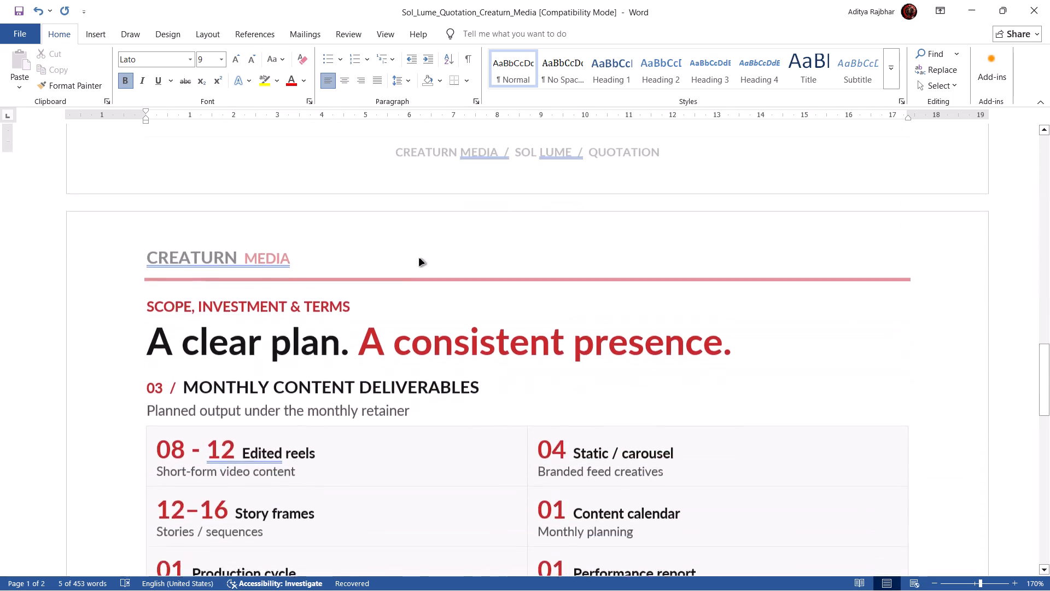
pyautogui.scroll(-5, 419, 259)
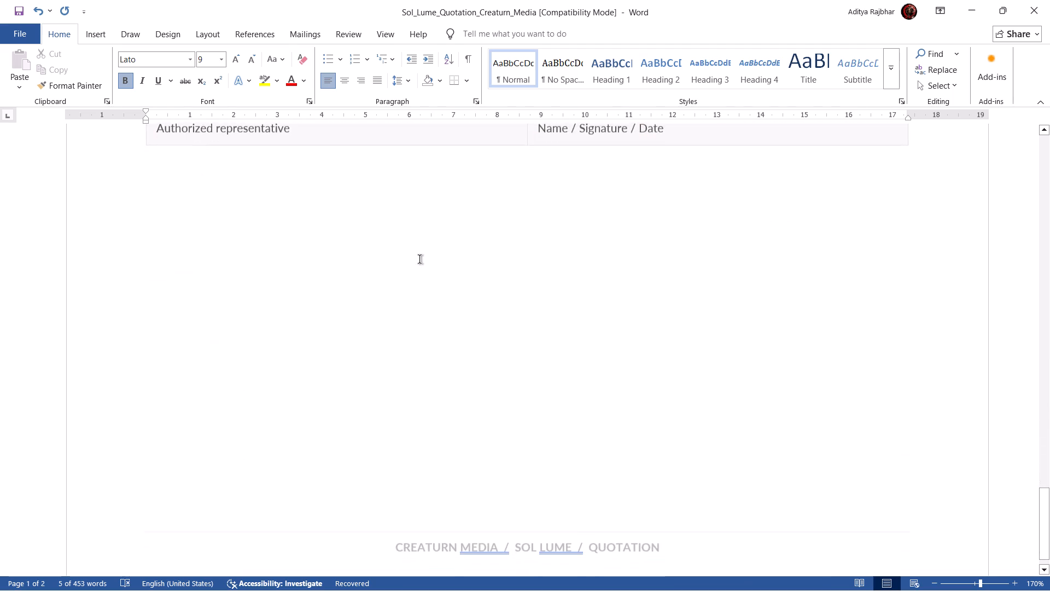
pyautogui.scroll(-3, 419, 259)
pyautogui.scroll(9, 419, 259)
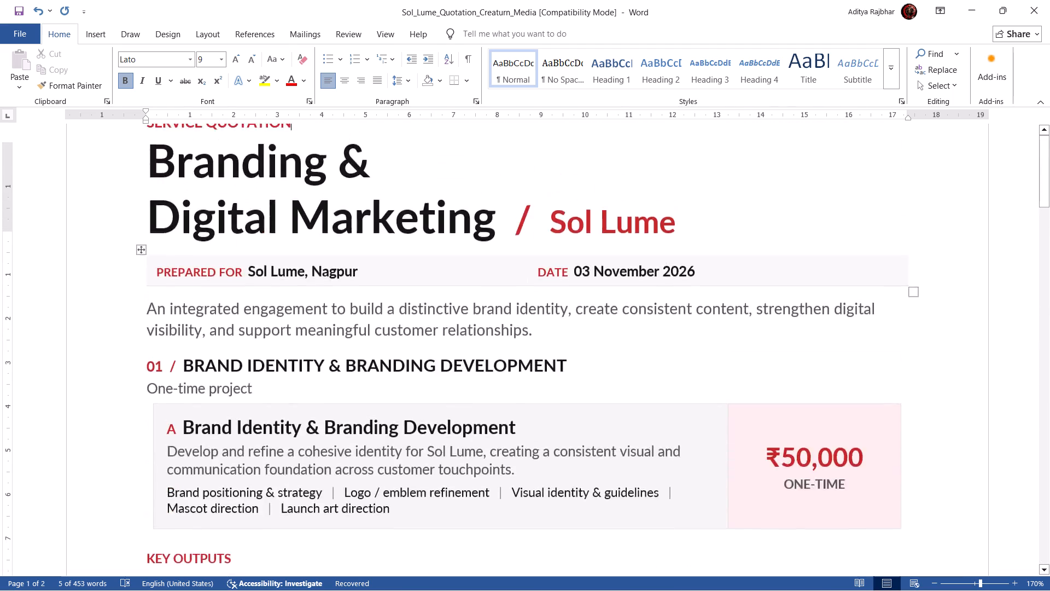
pyautogui.scroll(7, 419, 259)
pyautogui.scroll(-6, 419, 259)
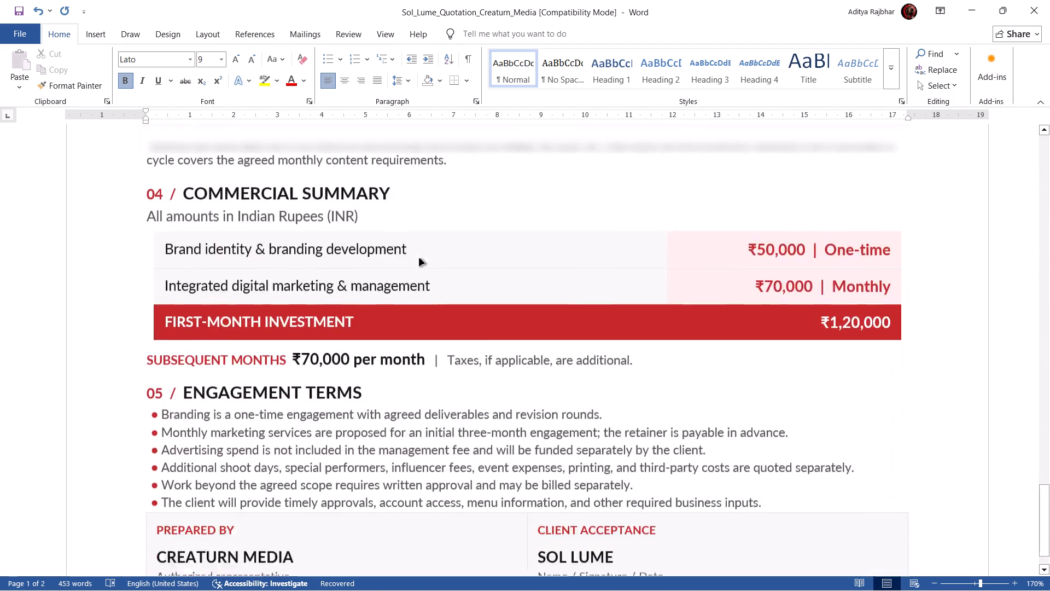
pyautogui.scroll(-4, 419, 259)
pyautogui.scroll(4, 419, 259)
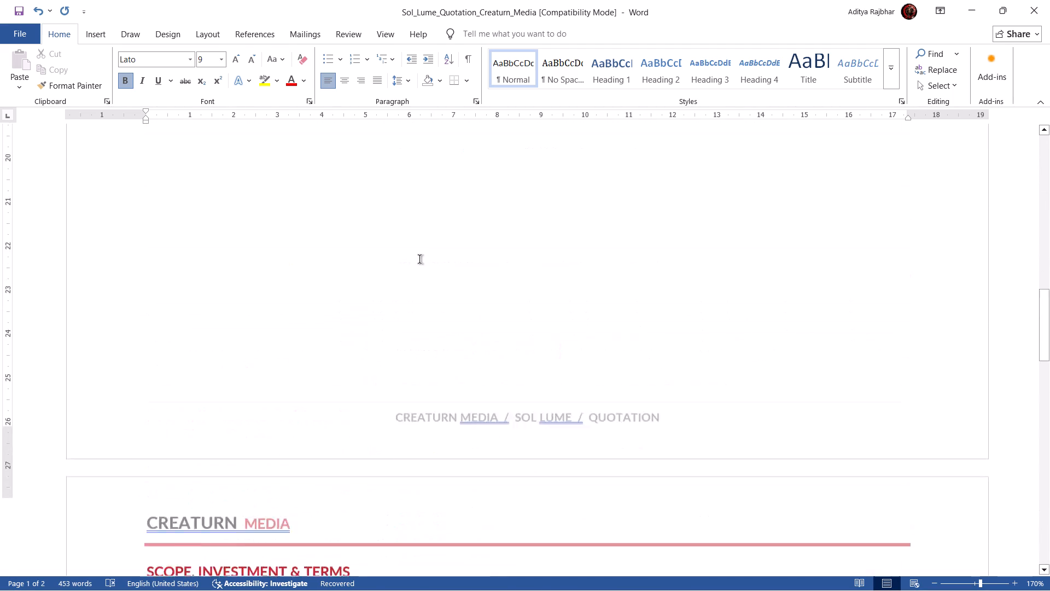
pyautogui.scroll(1, 419, 259)
# Close the Sol Lume quotation document, saving the changes to the existing file in Downloads.
pyautogui.click(1049, 0)
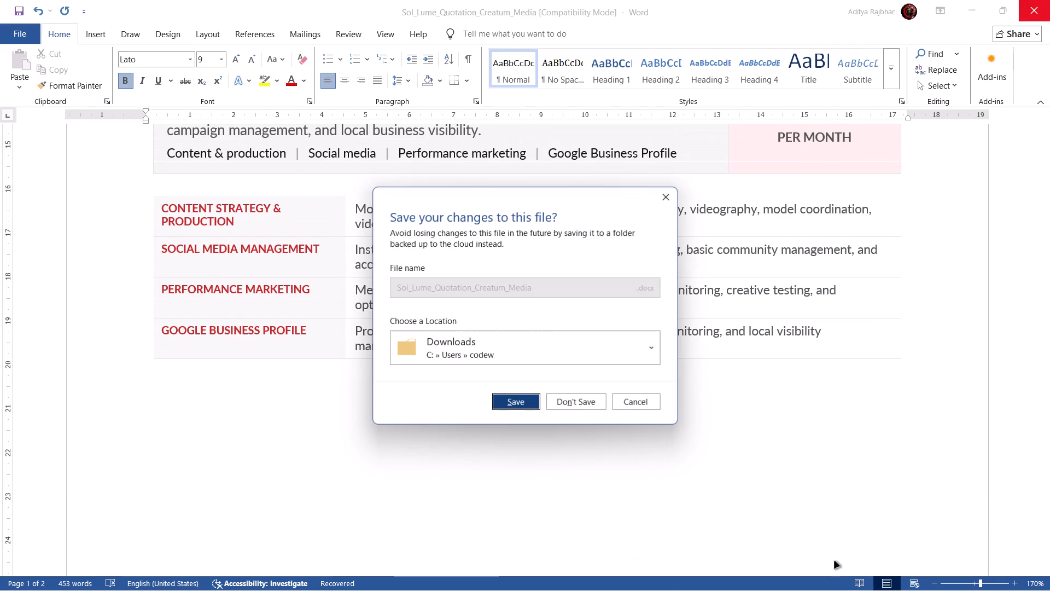
pyautogui.click(530, 402)
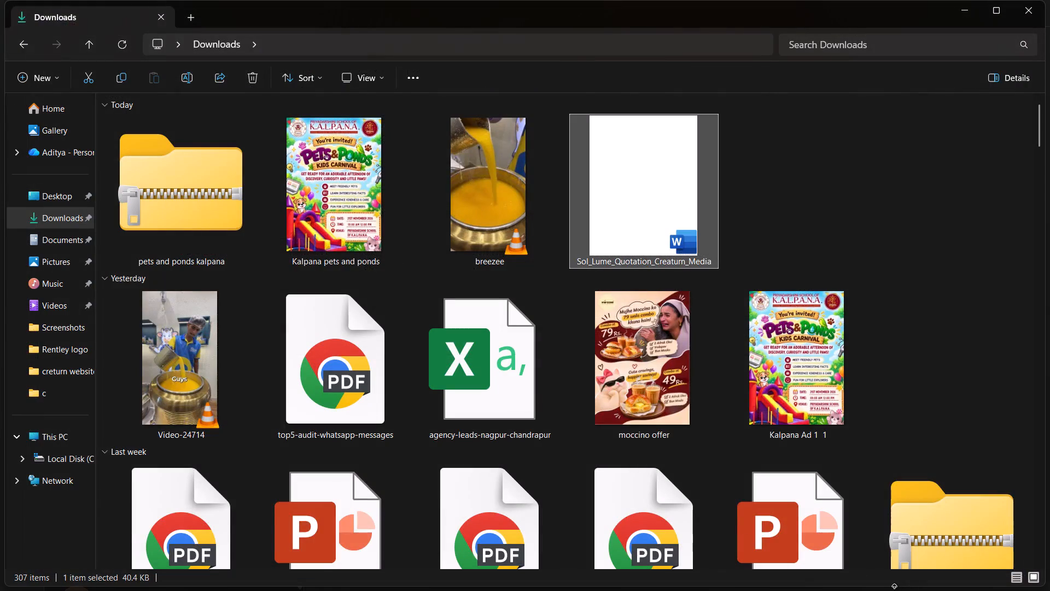
# Close the Downloads folder window.
pyautogui.click(1040, 0)
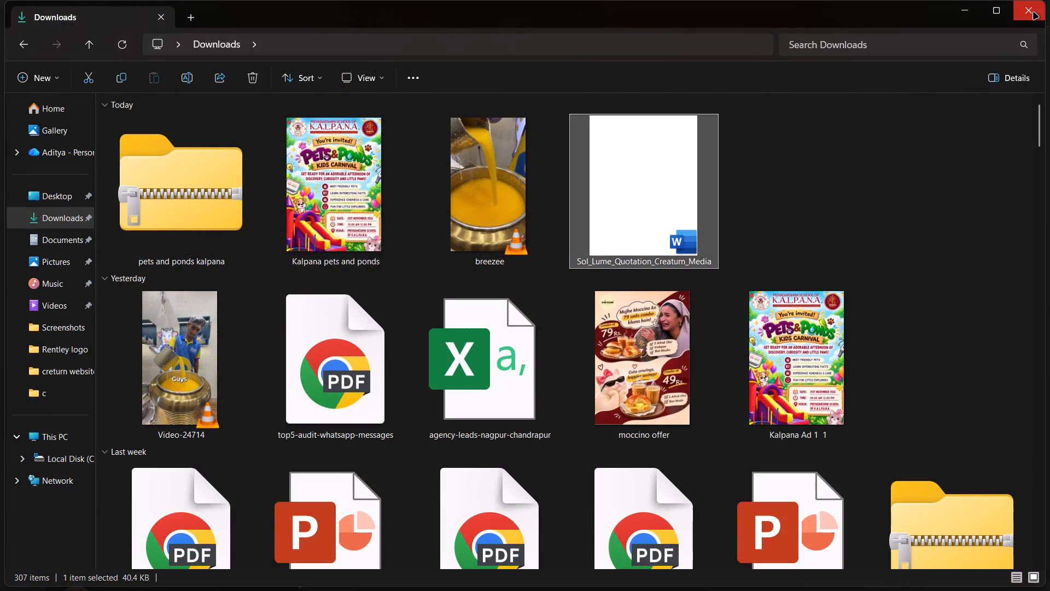
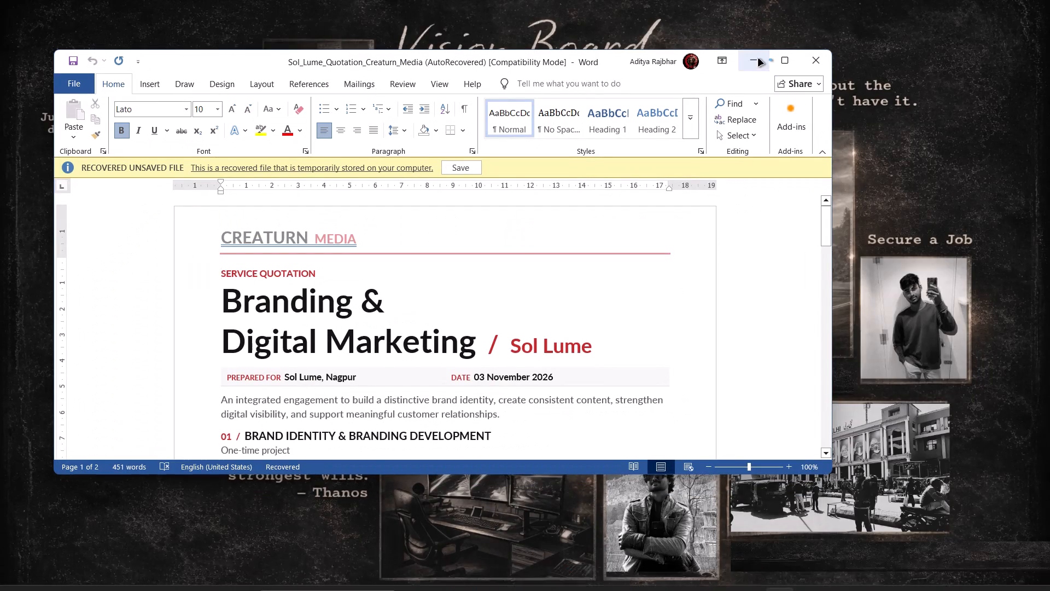
# Close the recovered copy of the Sol Lume quotation document, saving its changes.
pyautogui.click(810, 56)
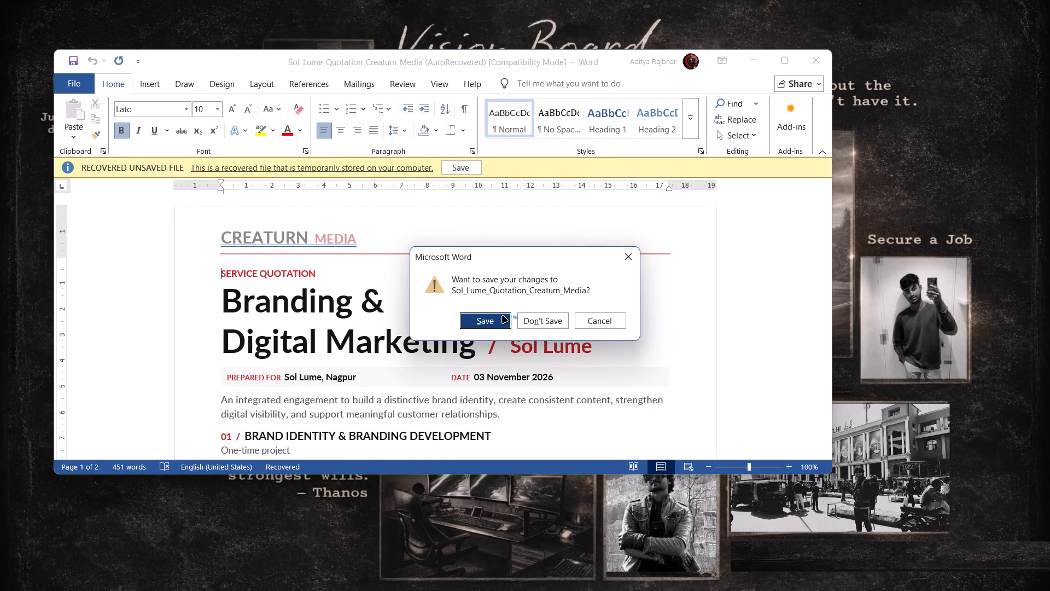
pyautogui.click(498, 316)
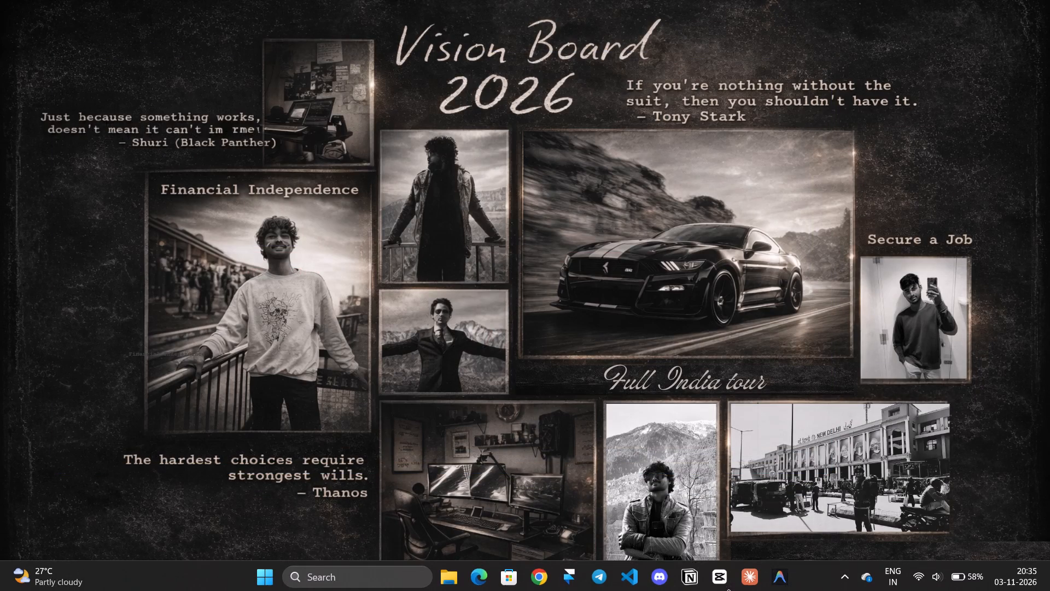
pyautogui.click(538, 573)
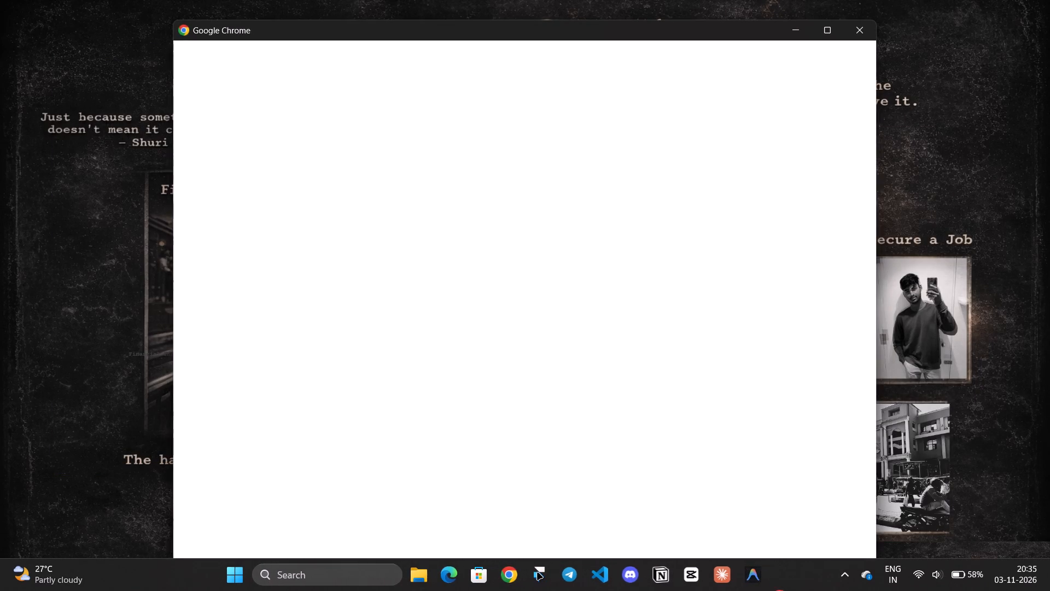
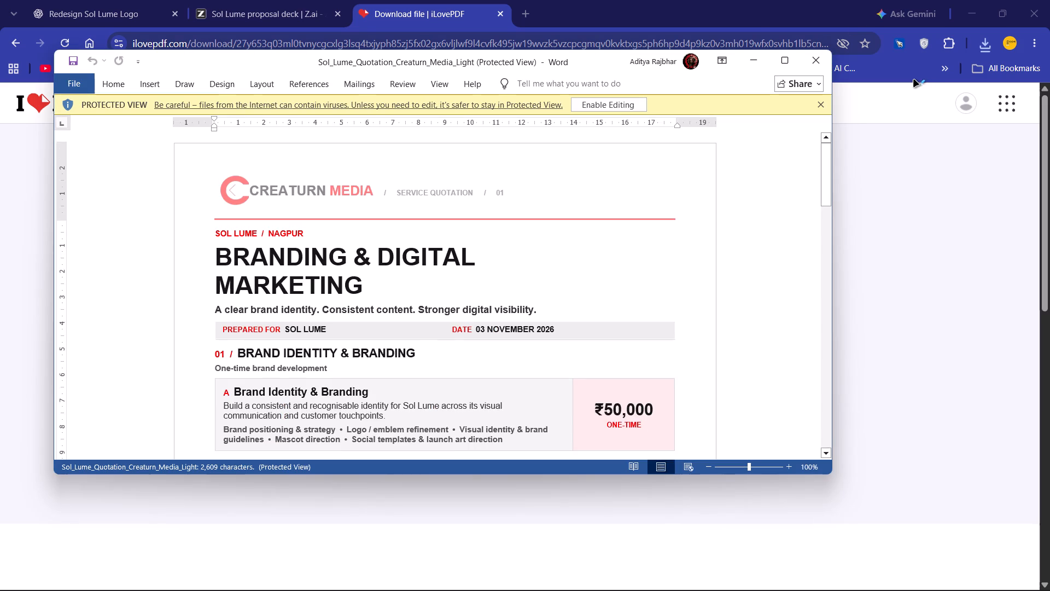
pyautogui.click(783, 54)
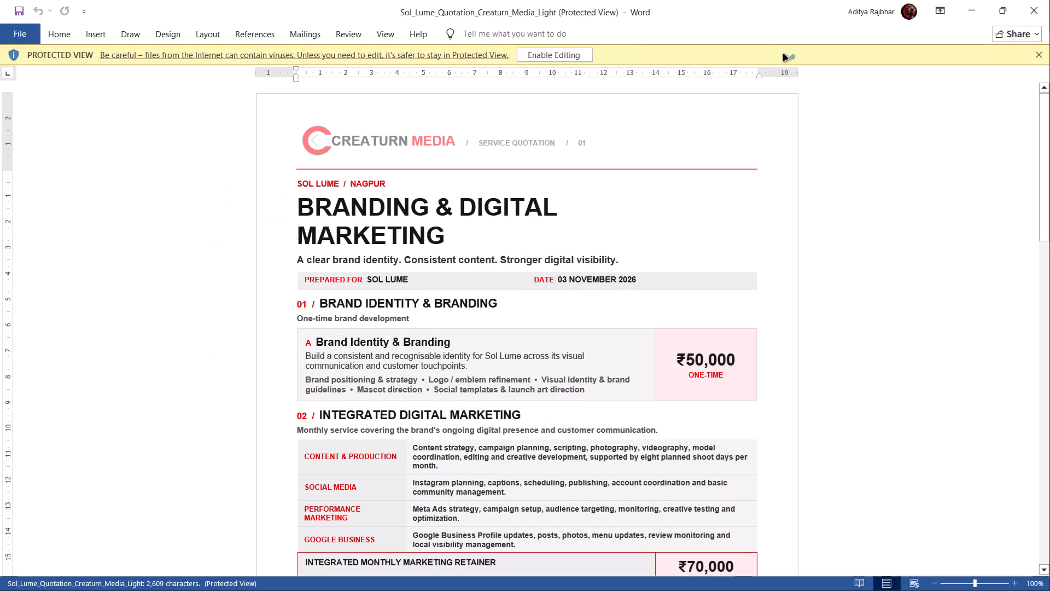
pyautogui.click(564, 50)
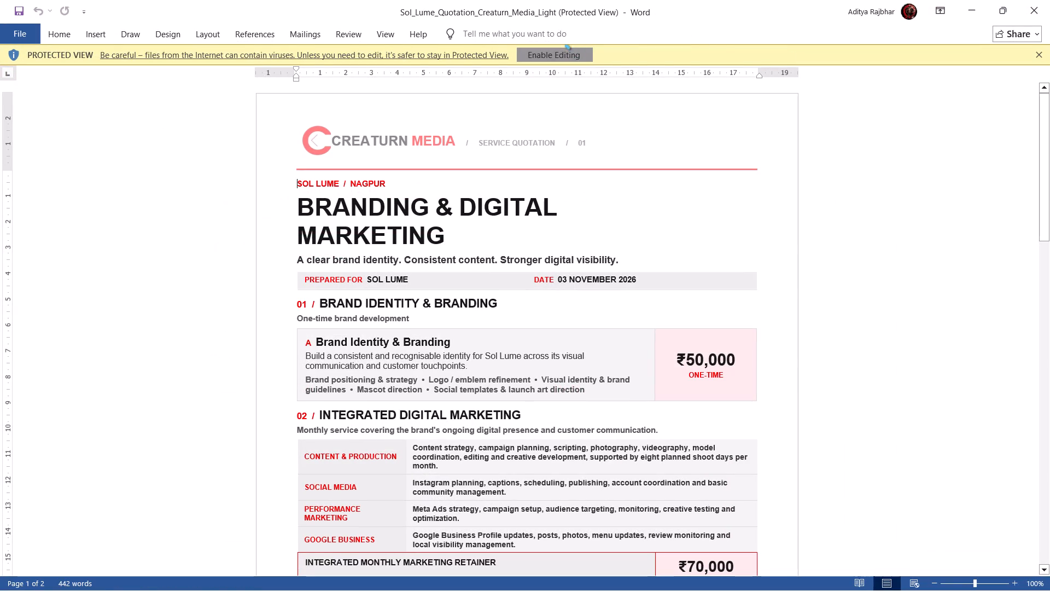
# Increase the font size of all the quotation's body text by one increment and check the page layout.
pyautogui.click(522, 387)
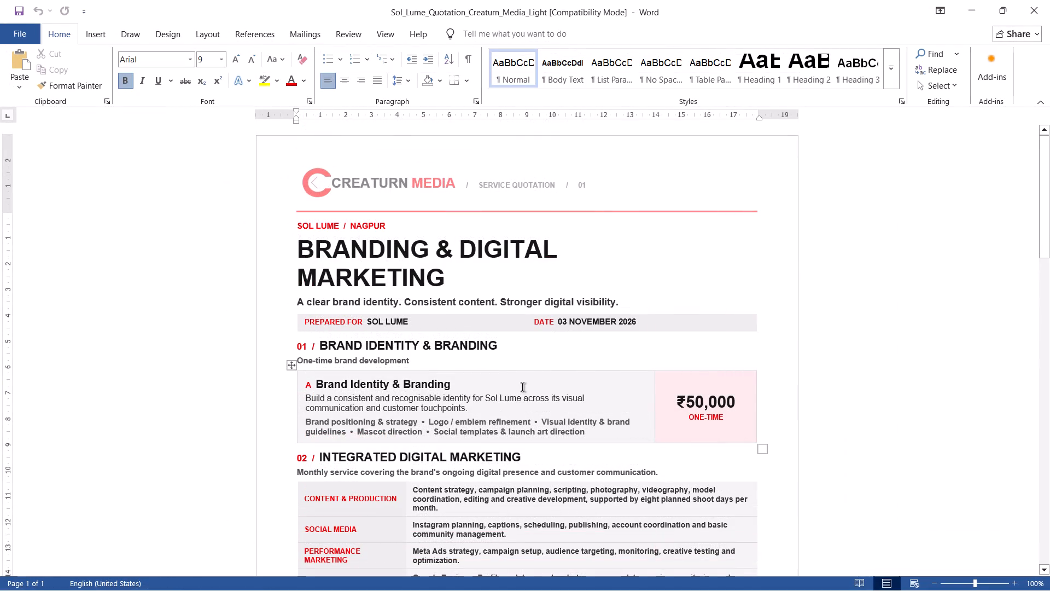
pyautogui.hotkey('ctrl', 'a')
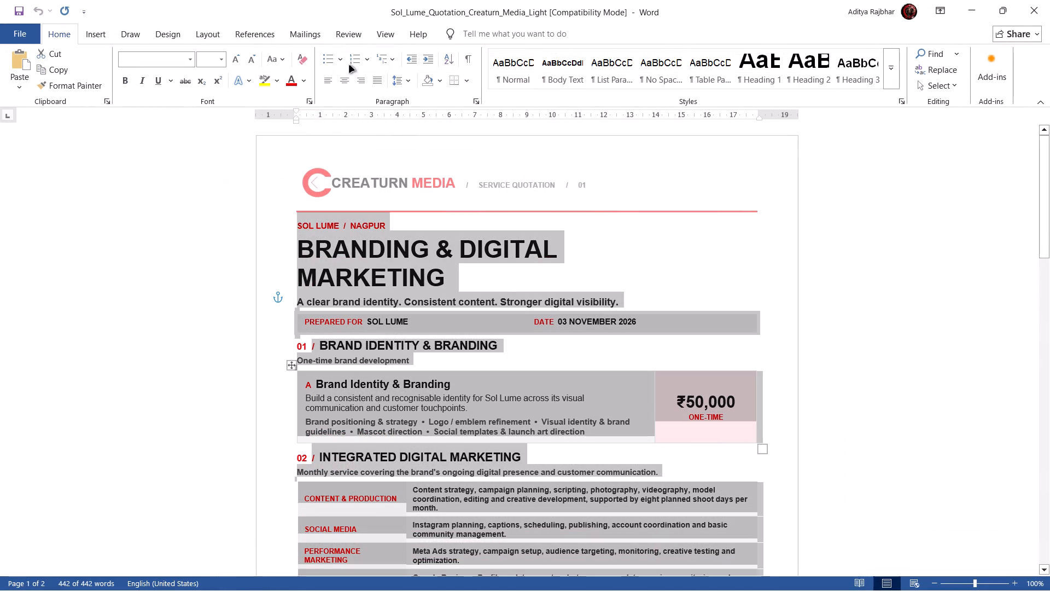
pyautogui.click(242, 56)
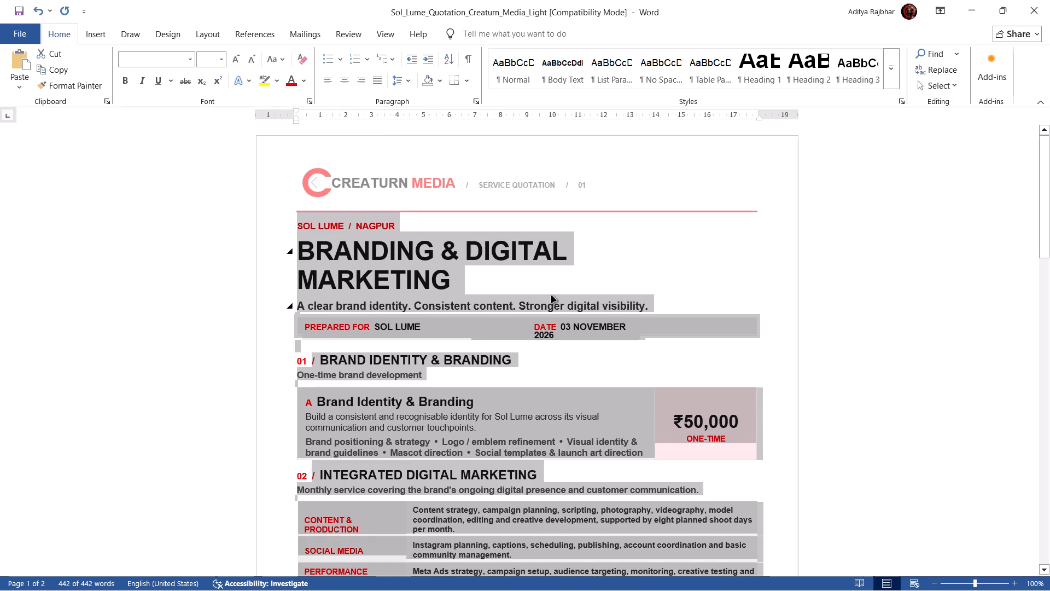
pyautogui.click(675, 287)
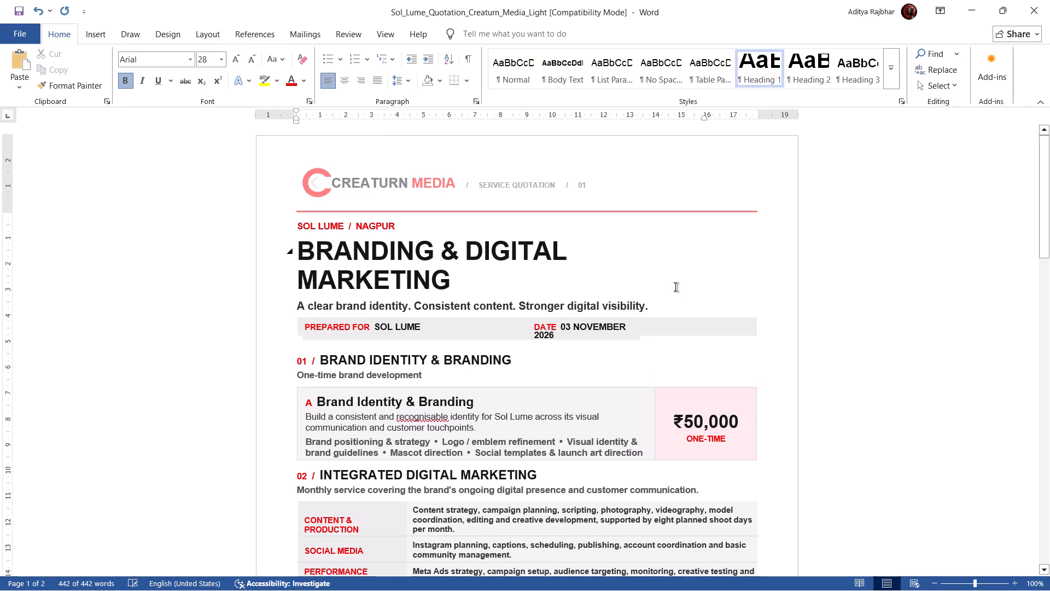
pyautogui.scroll(-4, 675, 287)
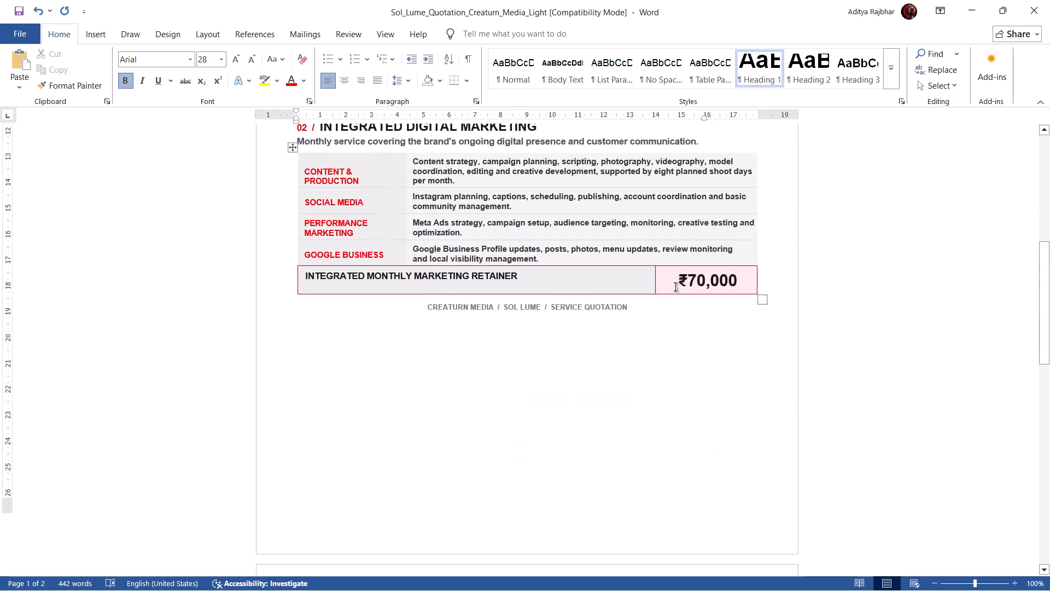
# Examine the layout of both quotation pages, from the marketing retainer table to the client acceptance block and back to the title.
pyautogui.scroll(-4, 675, 287)
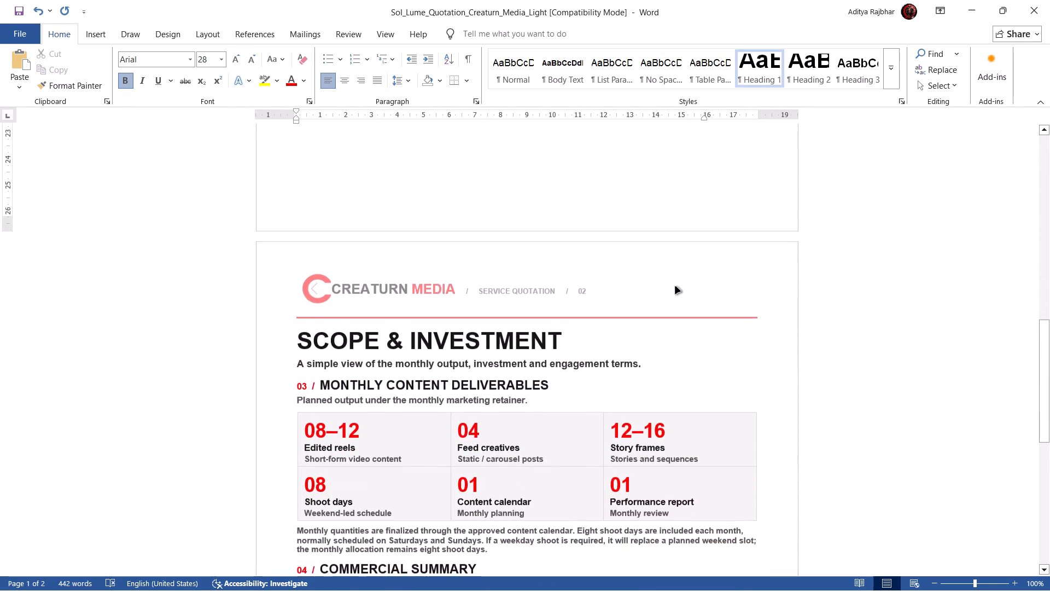
pyautogui.scroll(-3, 675, 287)
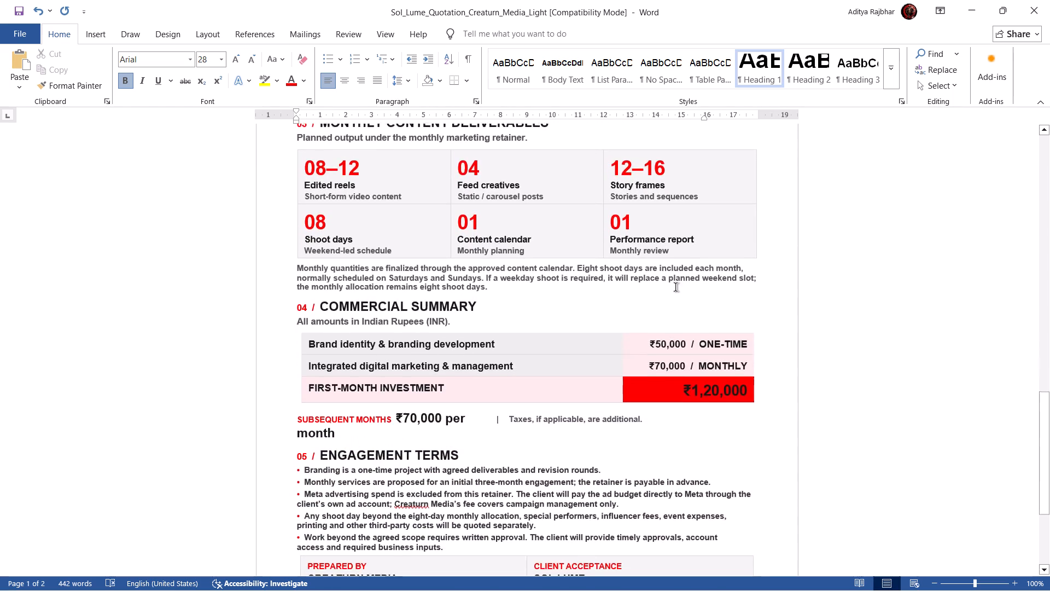
pyautogui.scroll(-3, 675, 287)
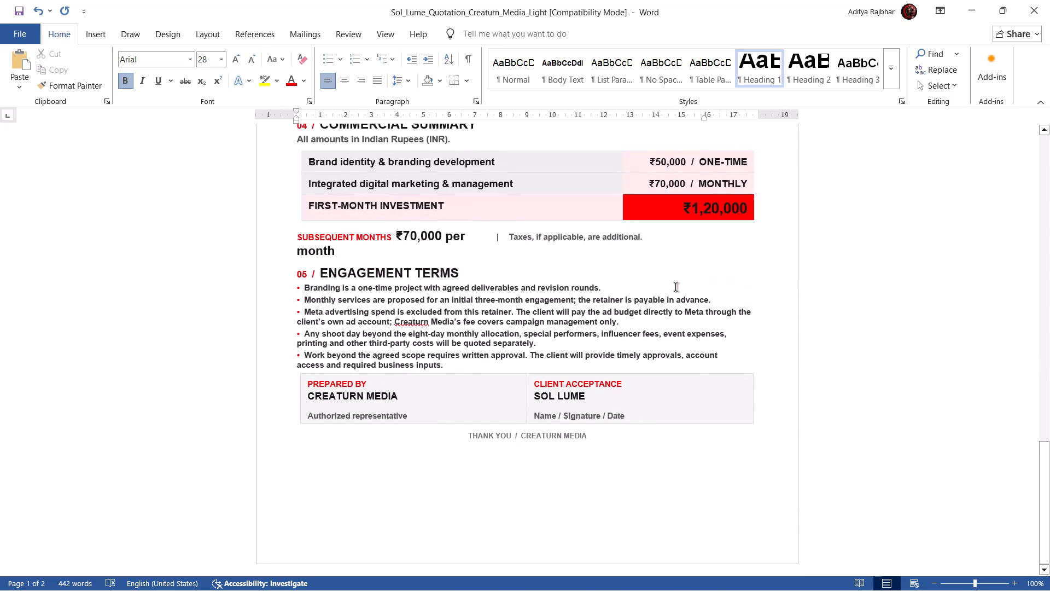
pyautogui.scroll(-1, 675, 287)
pyautogui.scroll(7, 675, 287)
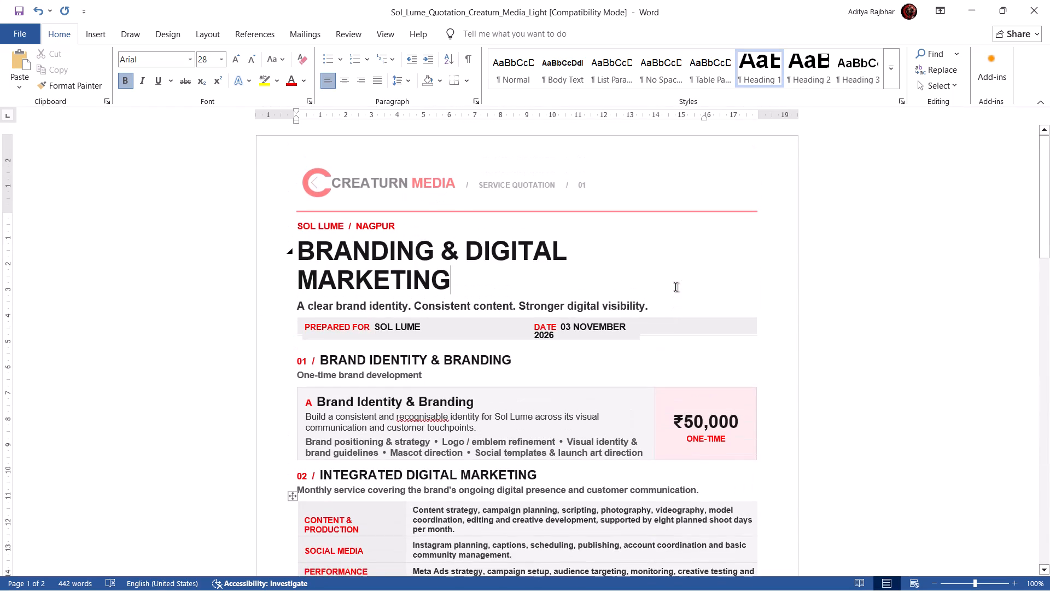
pyautogui.scroll(1, 675, 287)
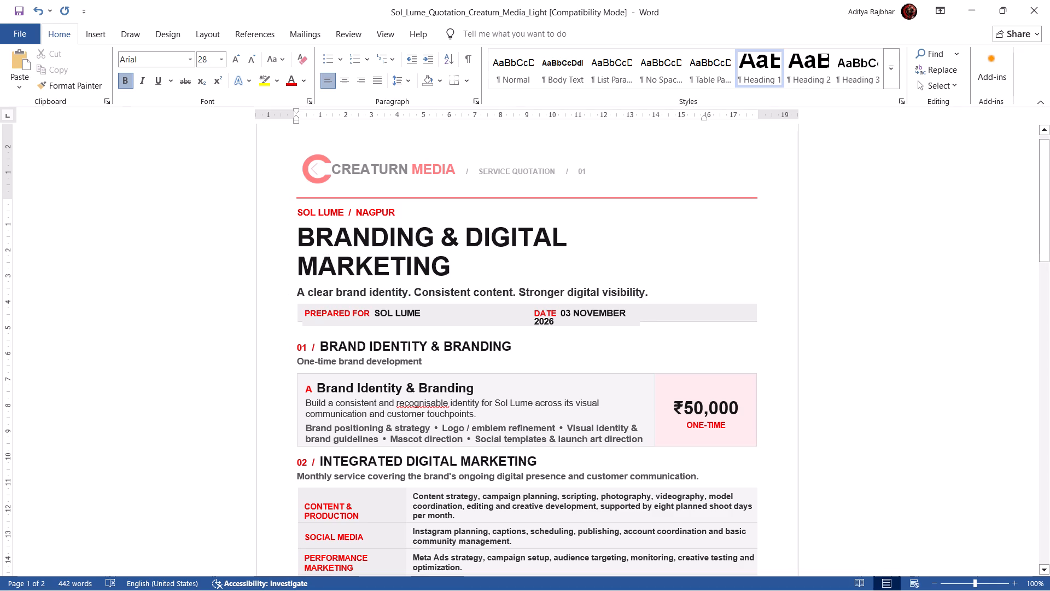
# Insert an empty row below the Brand Identity & Branding row in the one-time ₹50,000 table.
pyautogui.click(296, 348)
pyautogui.press('Left')
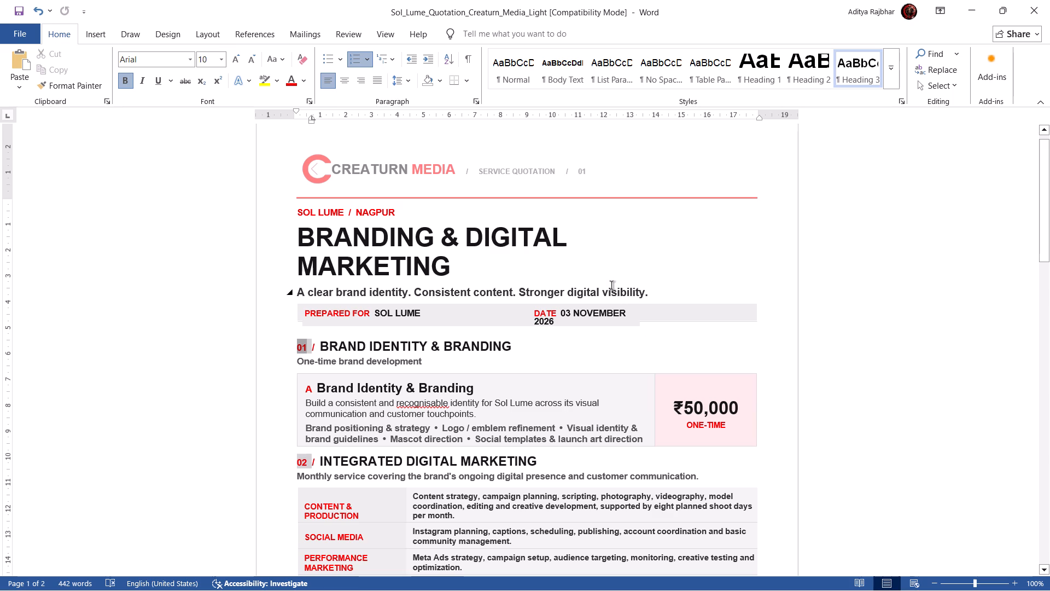
pyautogui.scroll(-1, 611, 285)
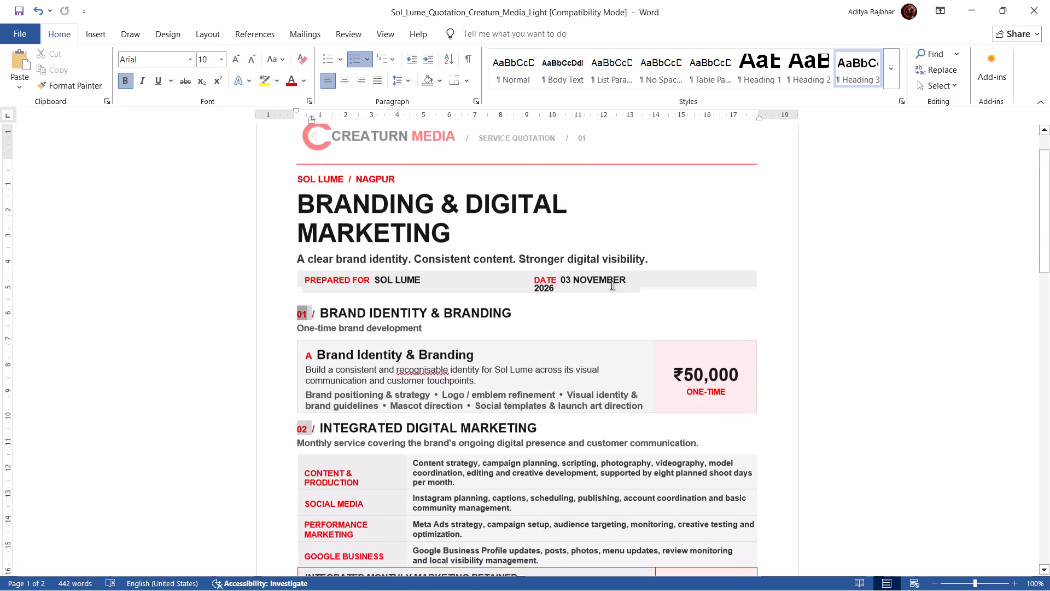
pyautogui.scroll(-1, 611, 285)
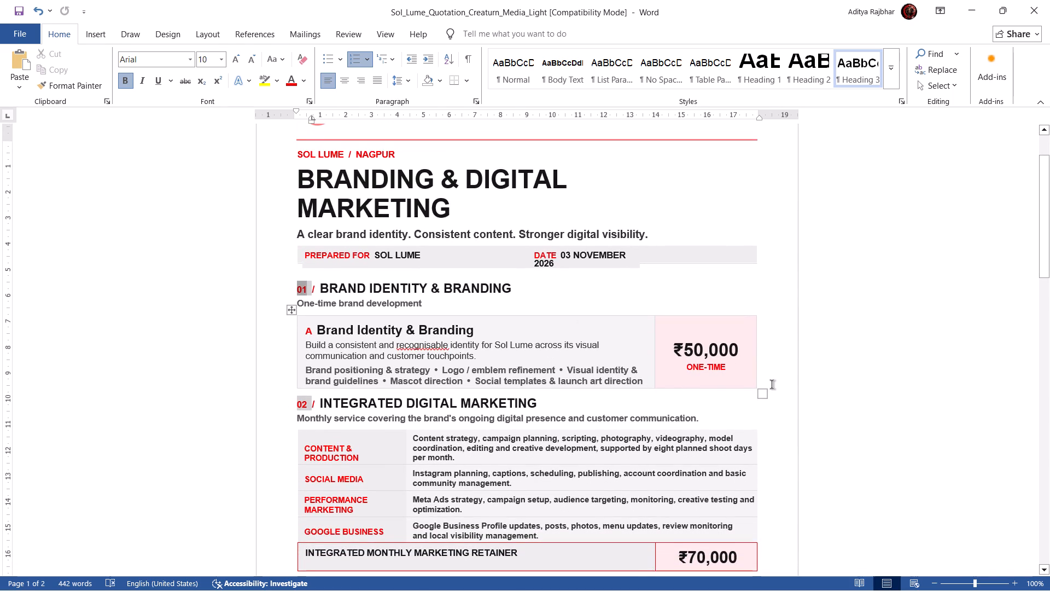
pyautogui.click(772, 384)
pyautogui.press('Return')
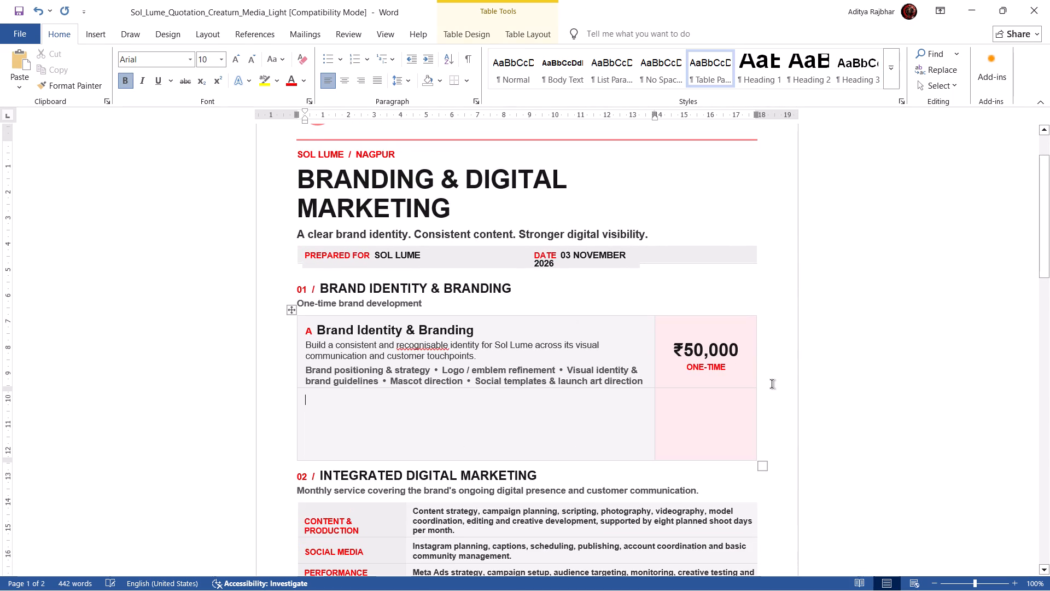
pyautogui.press('BackSpace')
# Widen the Prepared For / Date table to the full content width so the date fits on one line.
pyautogui.click(623, 256)
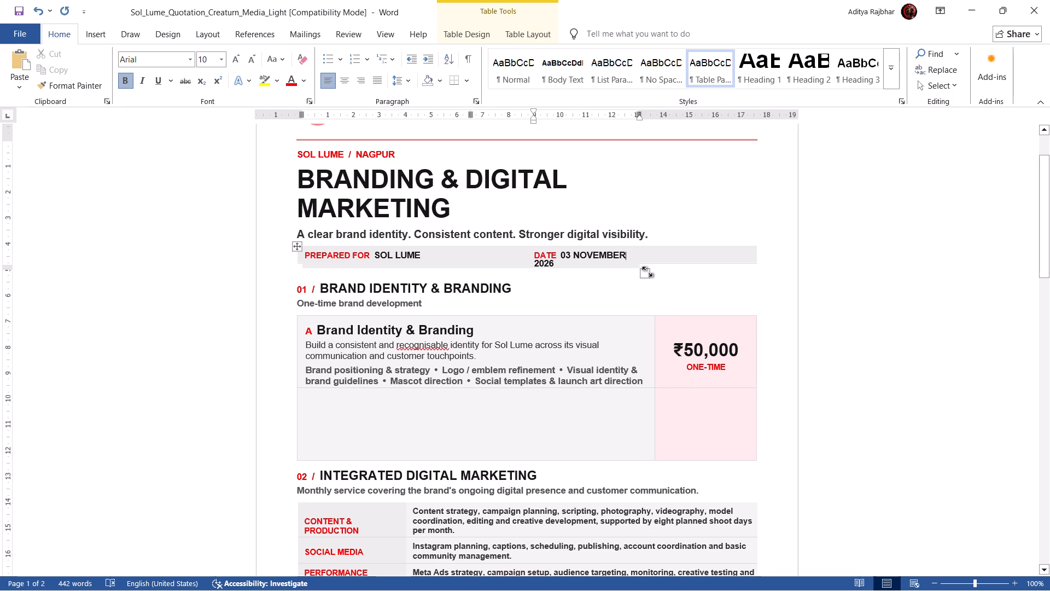
pyautogui.moveTo(647, 271); pyautogui.dragTo(739, 259)
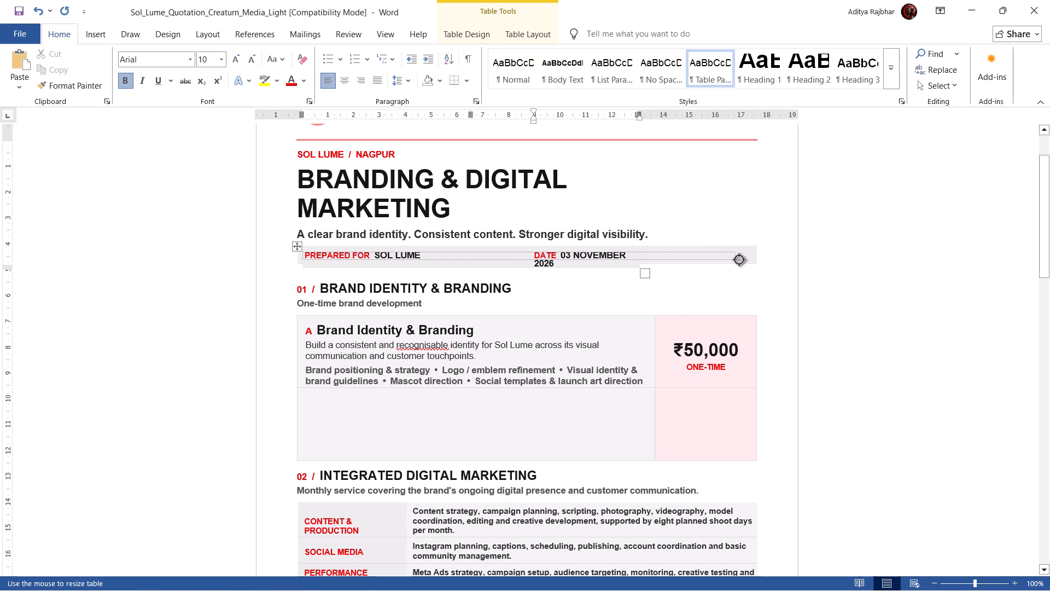
pyautogui.moveTo(739, 259); pyautogui.dragTo(757, 262)
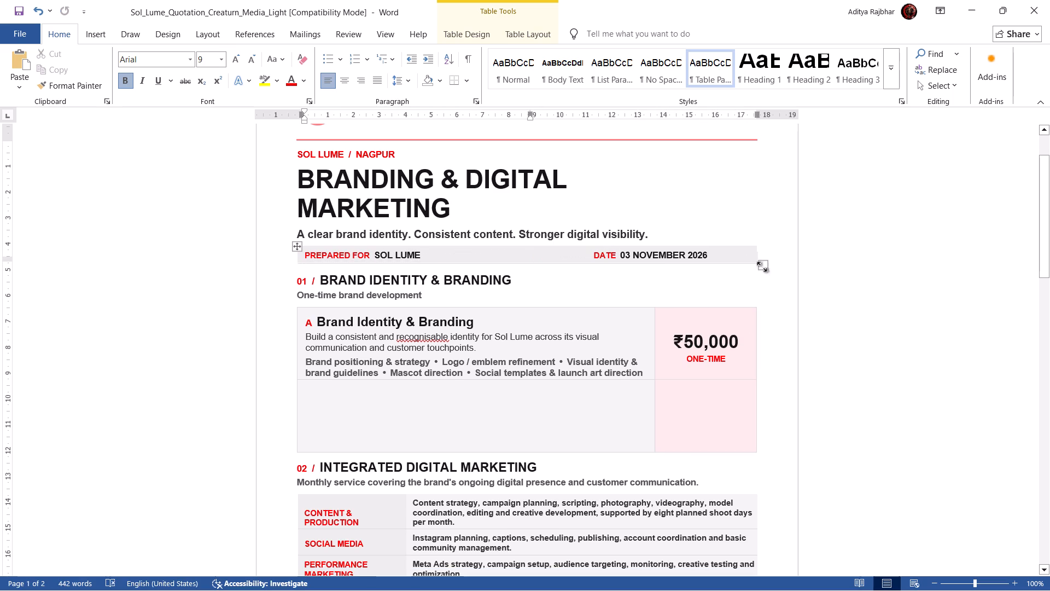
# Add an empty row beneath the Prepared For / Date row.
pyautogui.click(776, 258)
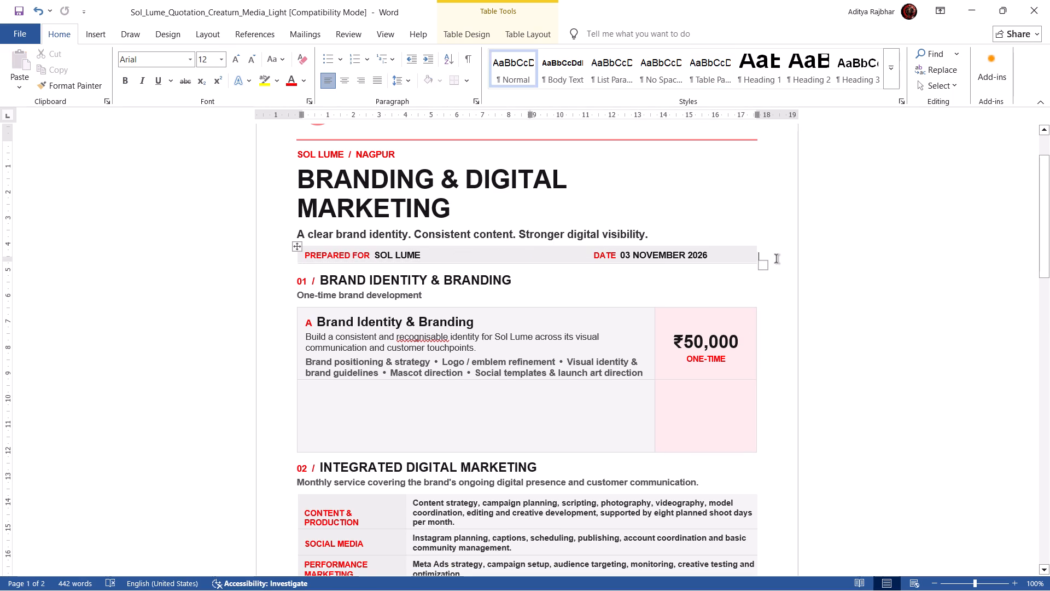
pyautogui.press('Return')
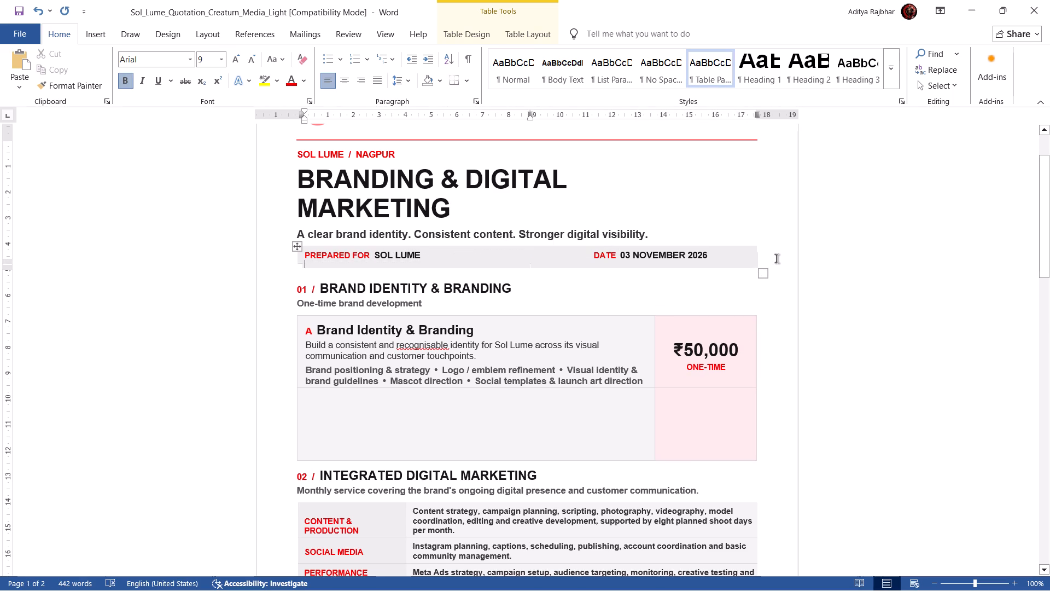
# Insert a blank line between the Integrated Digital Marketing description and the services table below it.
pyautogui.scroll(-1, 786, 276)
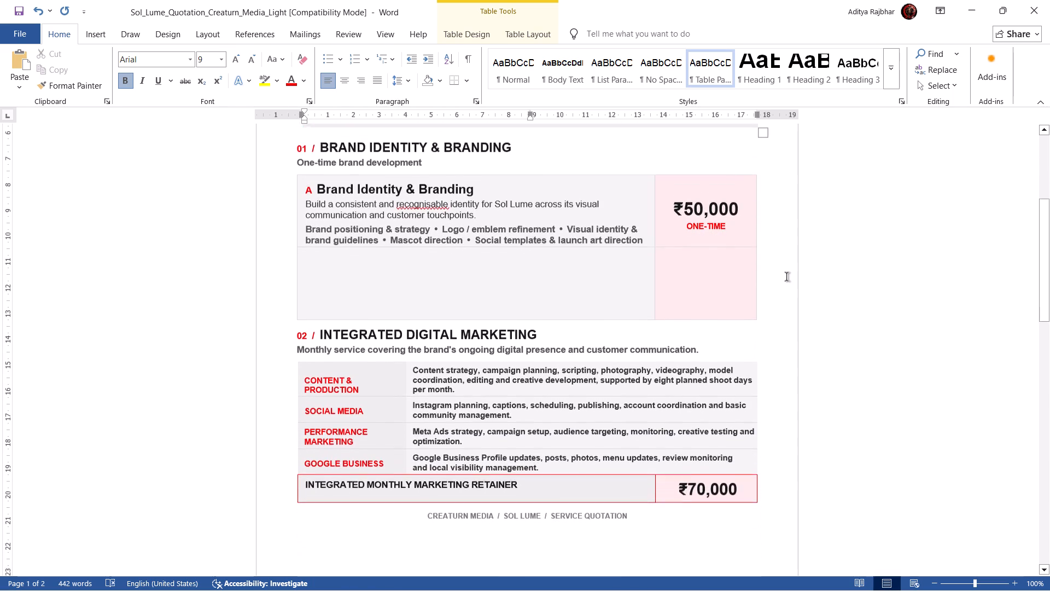
pyautogui.scroll(-1, 786, 276)
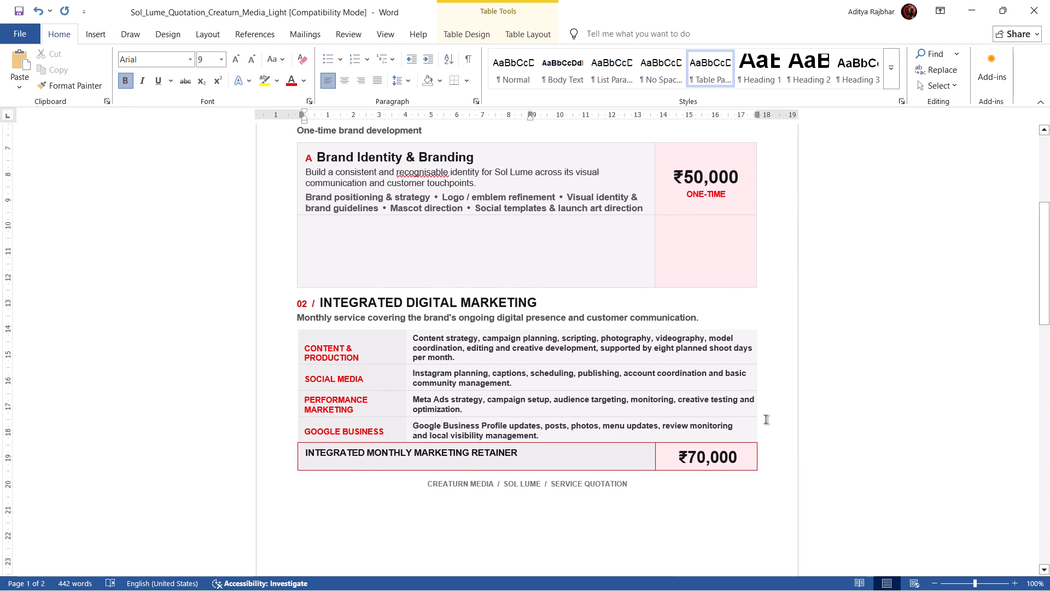
pyautogui.click(731, 317)
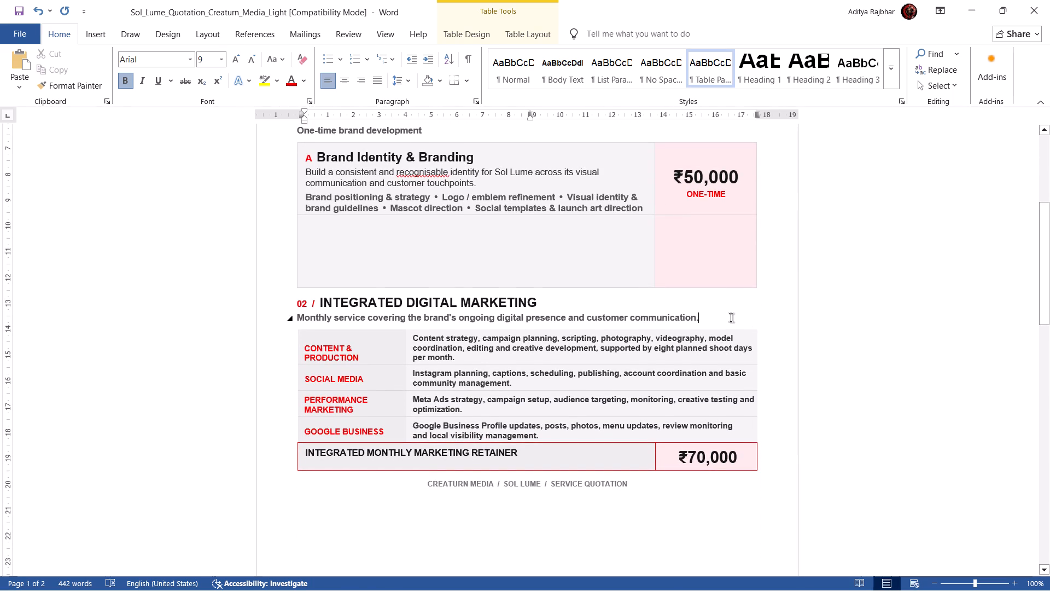
pyautogui.press('Return')
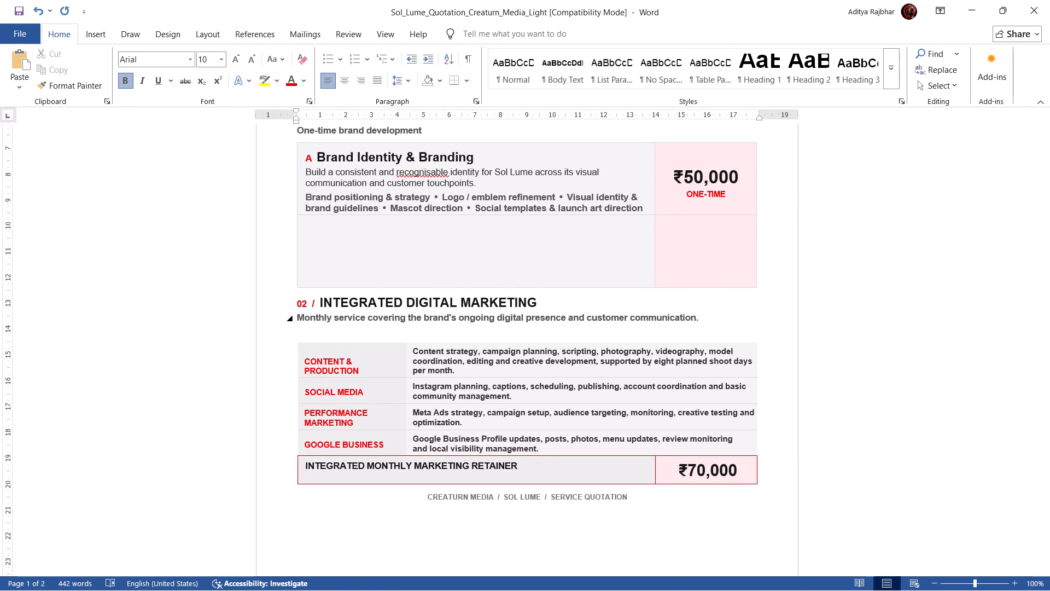
# Add a blank line after the Google Business description in the marketing services table.
pyautogui.scroll(-2, 731, 317)
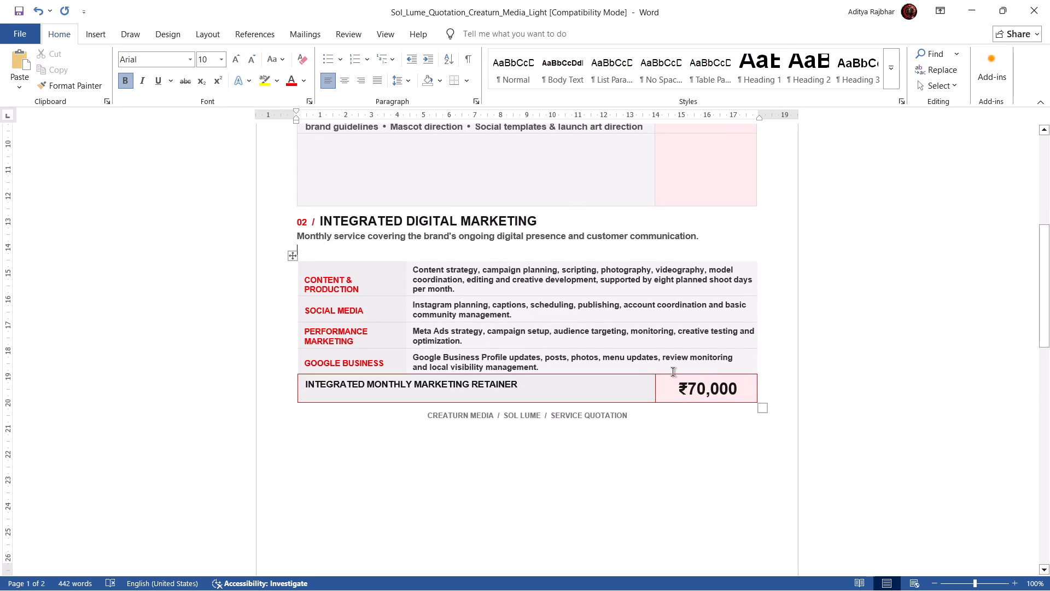
pyautogui.click(644, 367)
pyautogui.press('Return')
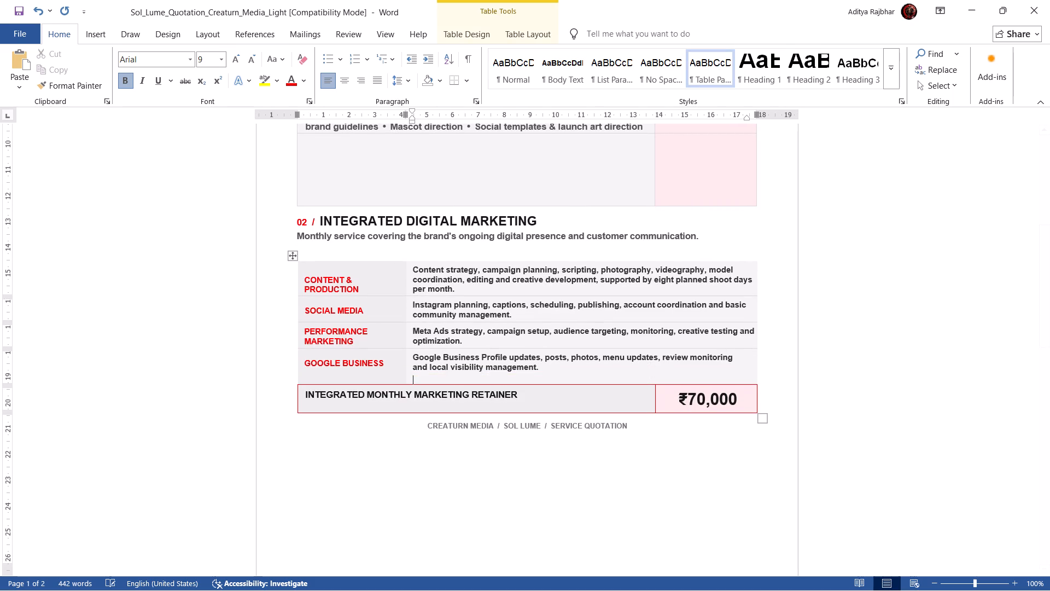
# Enlarge the marketing services table slightly from its lower corner.
pyautogui.click(762, 415)
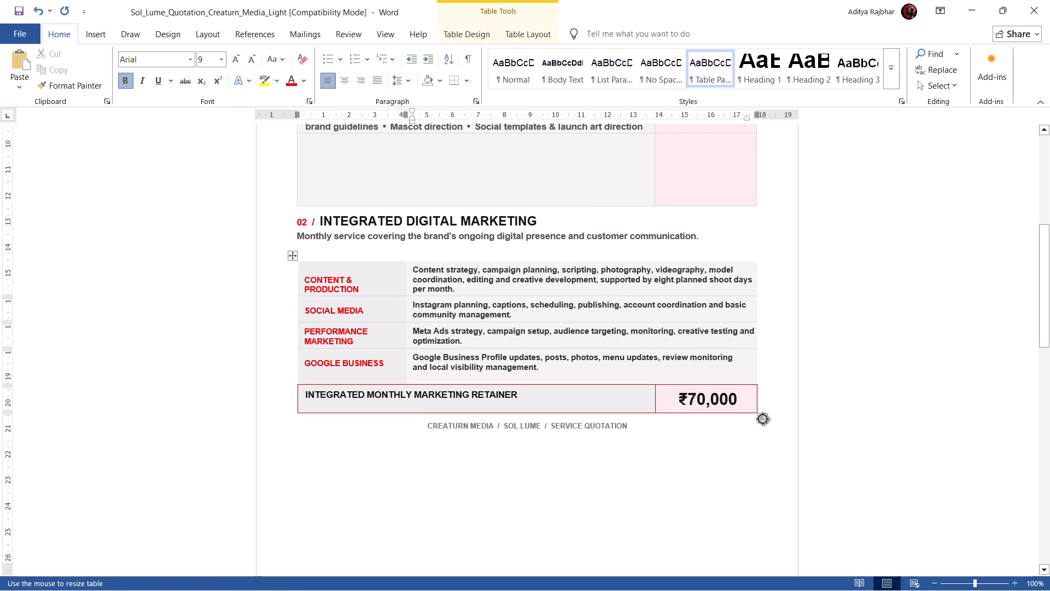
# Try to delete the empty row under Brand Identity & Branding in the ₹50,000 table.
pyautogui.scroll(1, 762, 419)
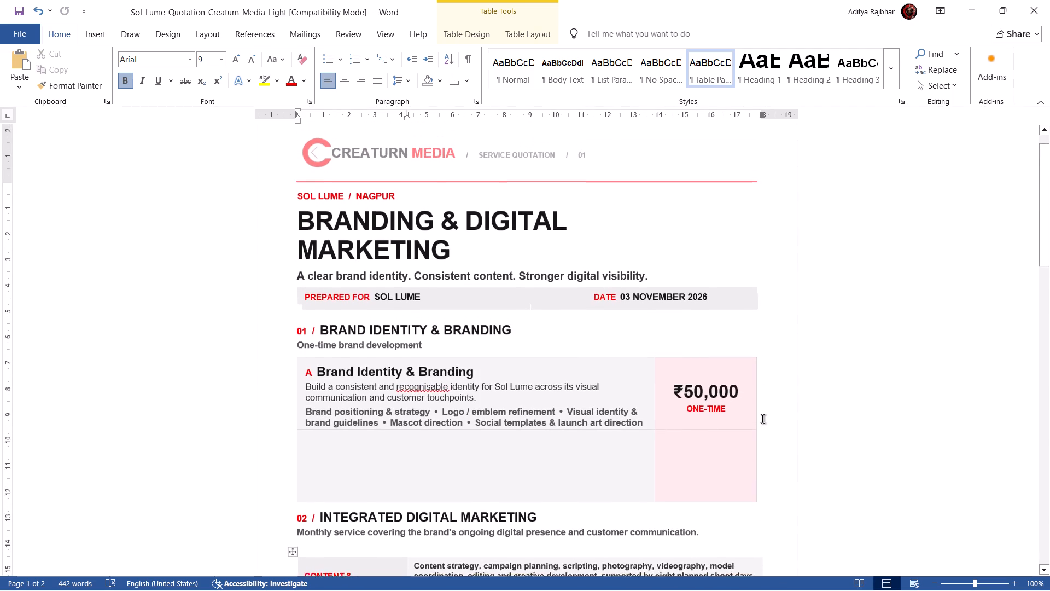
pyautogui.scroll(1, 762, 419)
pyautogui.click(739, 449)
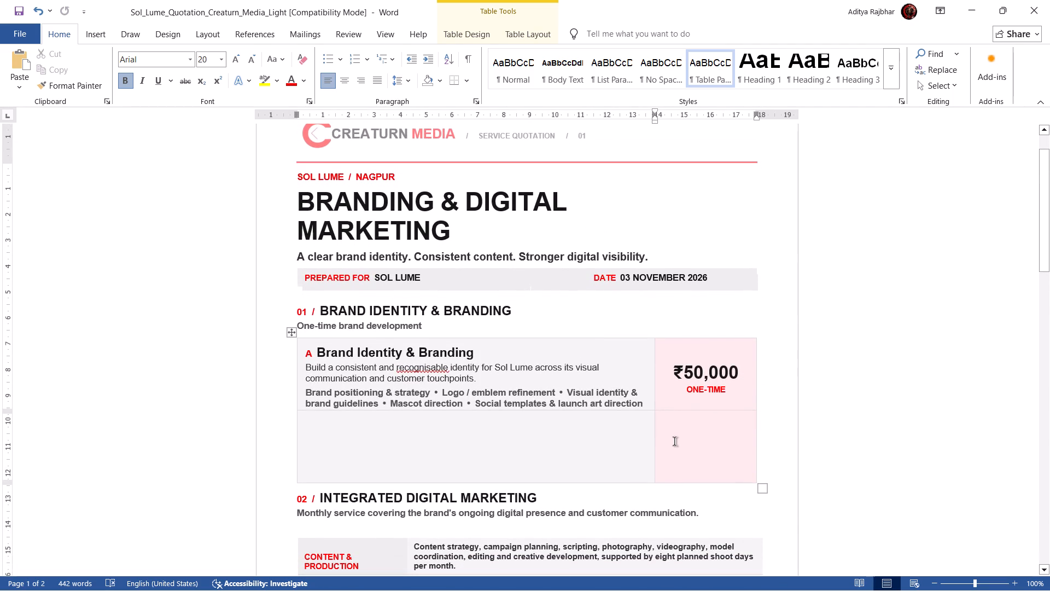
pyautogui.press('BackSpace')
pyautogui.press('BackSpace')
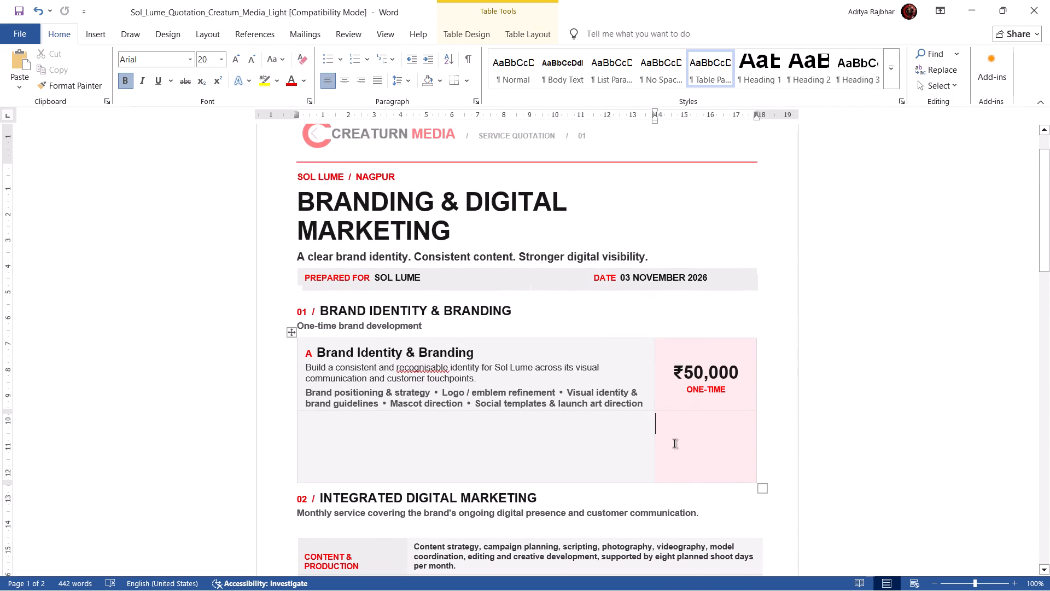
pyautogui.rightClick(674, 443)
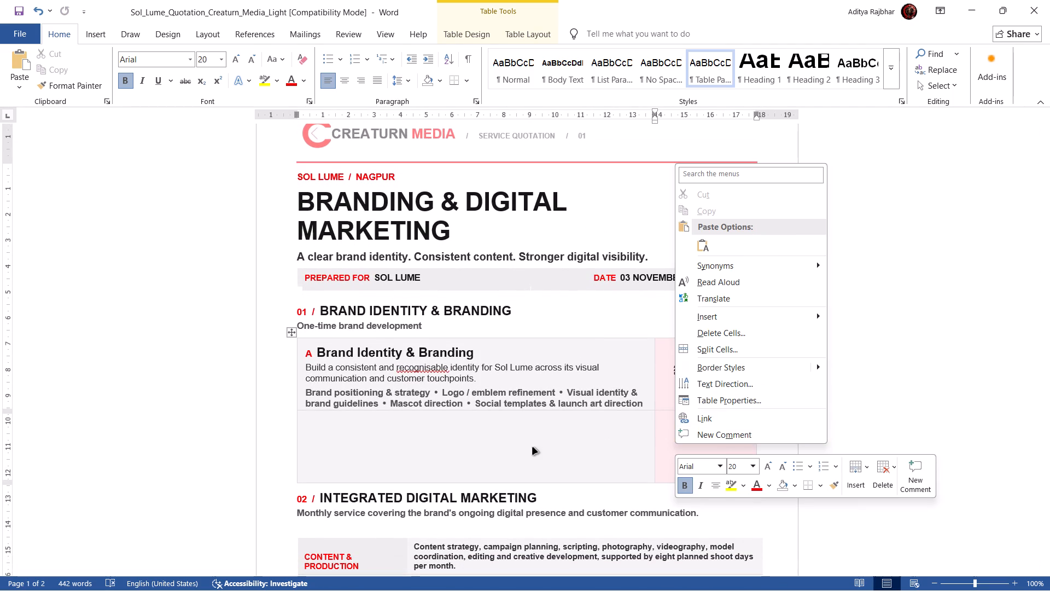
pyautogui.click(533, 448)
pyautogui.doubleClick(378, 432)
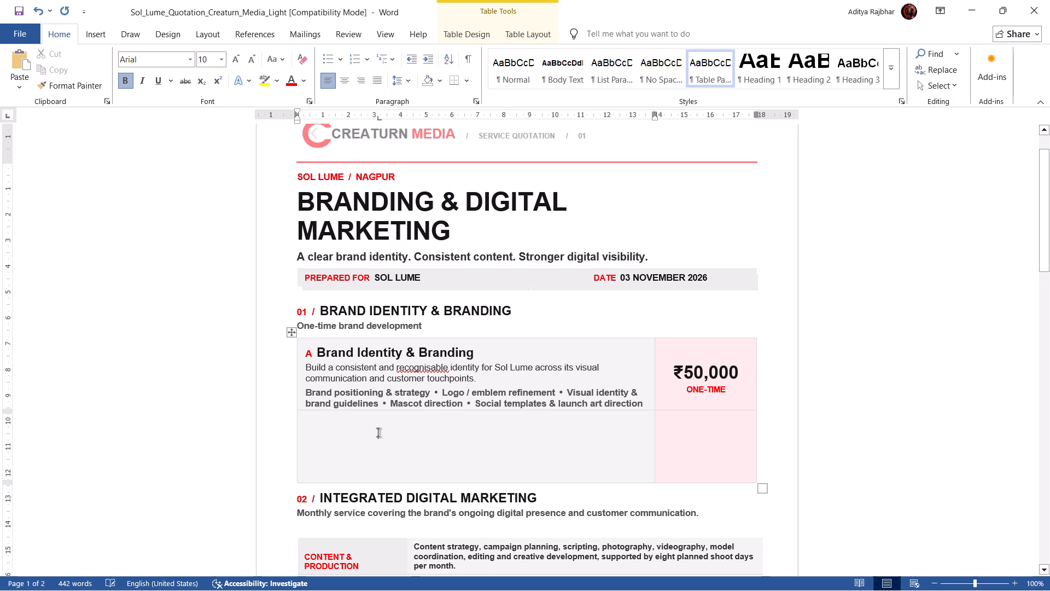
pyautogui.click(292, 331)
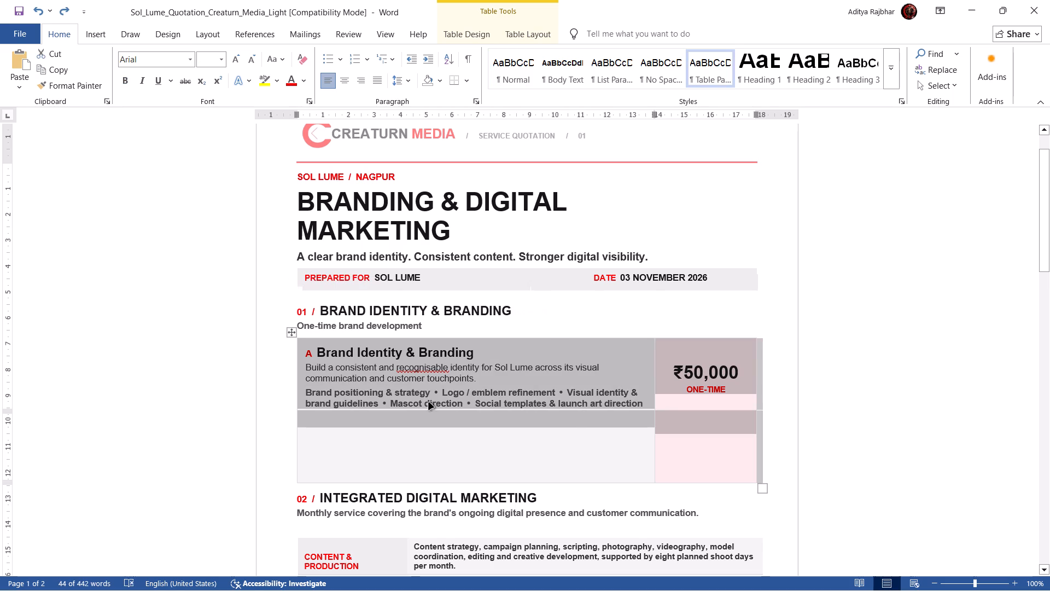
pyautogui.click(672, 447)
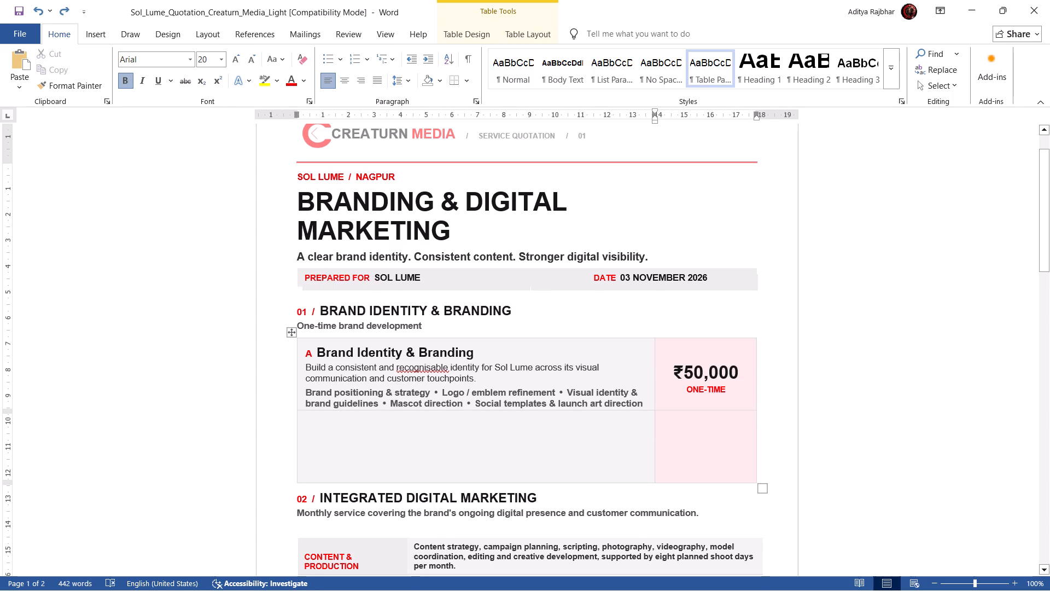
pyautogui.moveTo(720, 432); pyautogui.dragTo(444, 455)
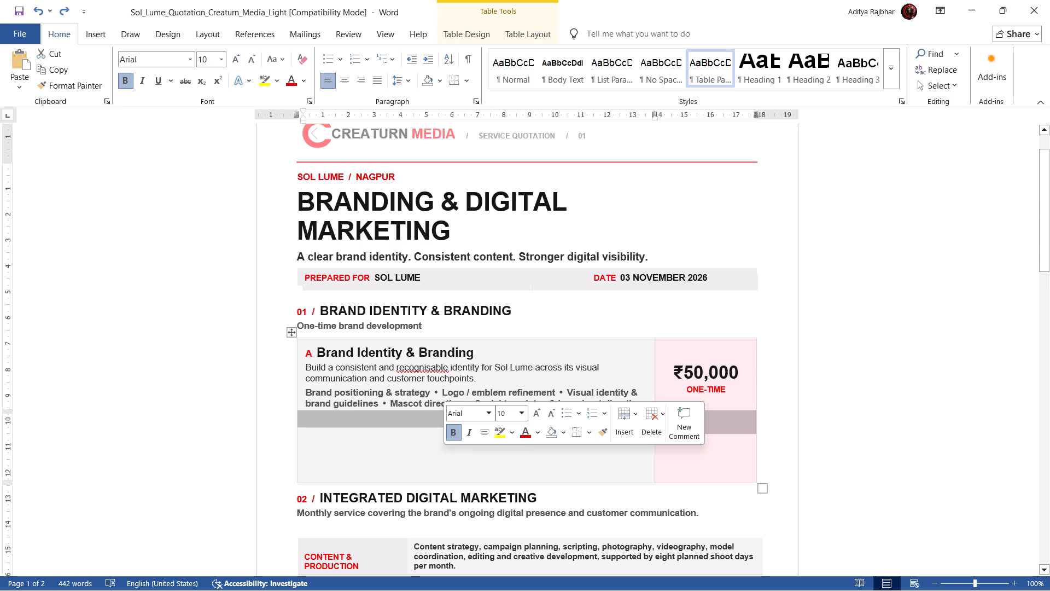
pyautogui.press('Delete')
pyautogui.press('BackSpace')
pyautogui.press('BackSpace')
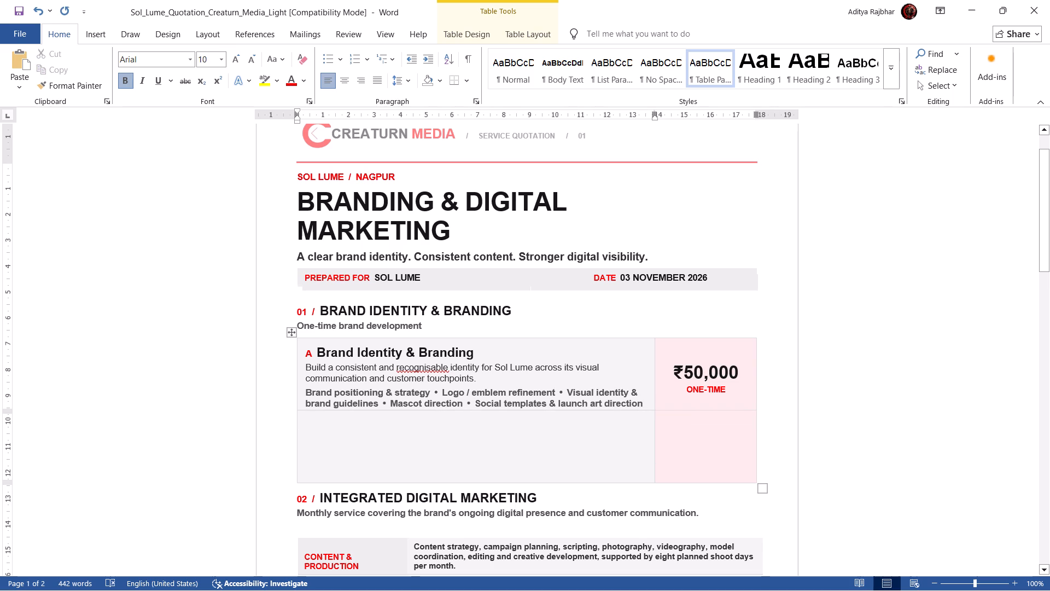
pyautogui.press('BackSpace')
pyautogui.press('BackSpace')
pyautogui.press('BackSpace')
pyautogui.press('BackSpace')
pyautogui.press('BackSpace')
# Insert a blank line after the tagline "A clear brand identity. Consistent content. Stronger digital visibility.".
pyautogui.scroll(-2, 791, 443)
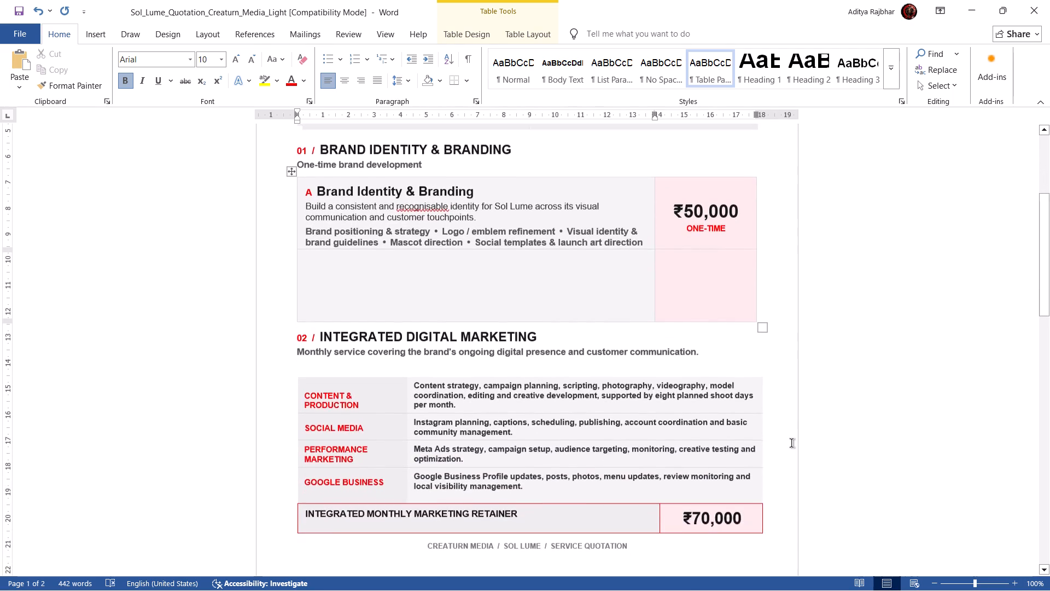
pyautogui.scroll(1, 791, 443)
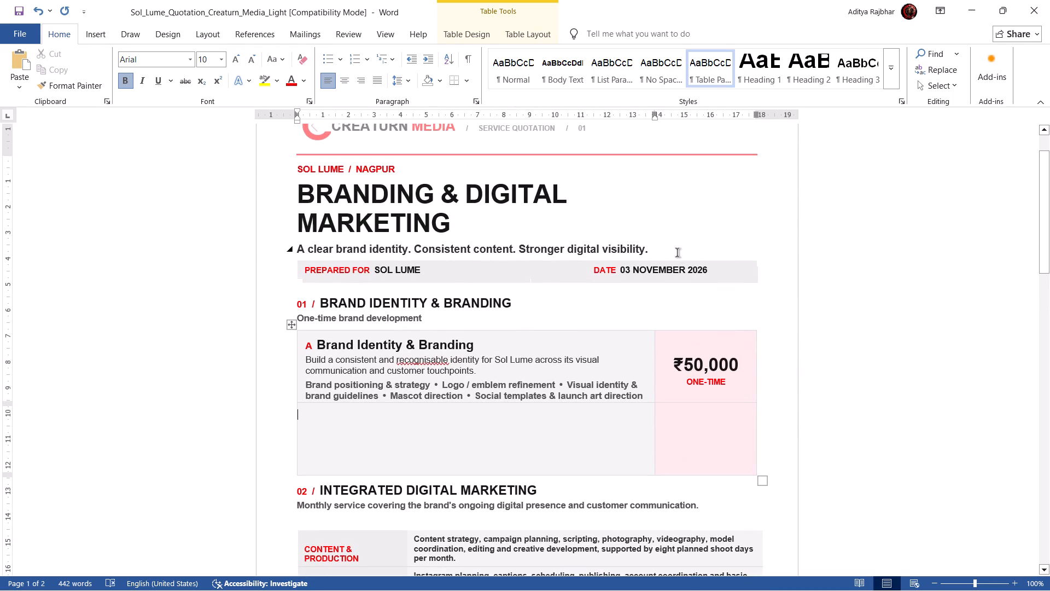
pyautogui.click(677, 252)
pyautogui.press('Return')
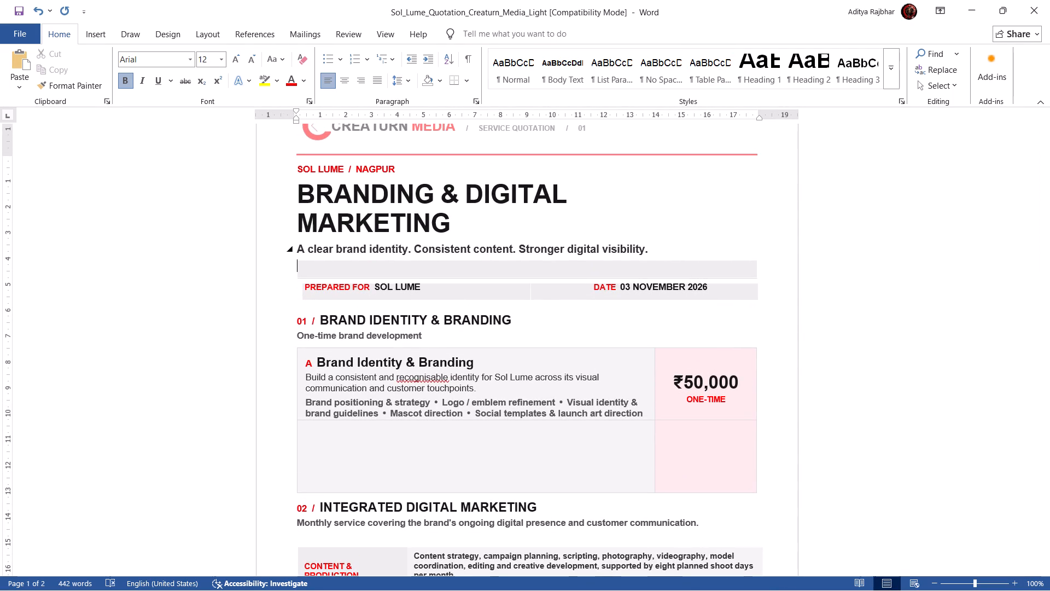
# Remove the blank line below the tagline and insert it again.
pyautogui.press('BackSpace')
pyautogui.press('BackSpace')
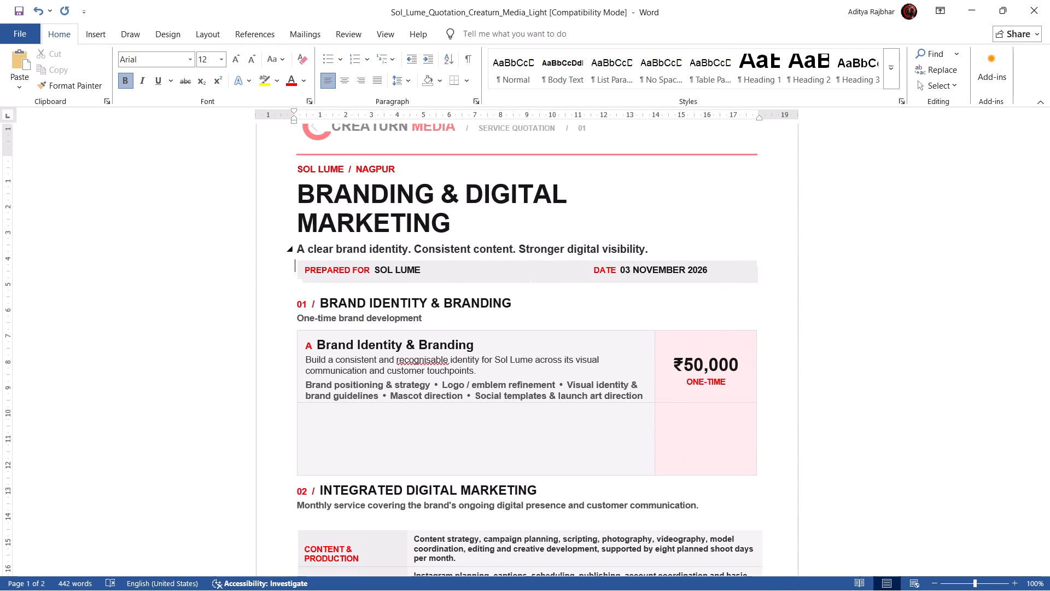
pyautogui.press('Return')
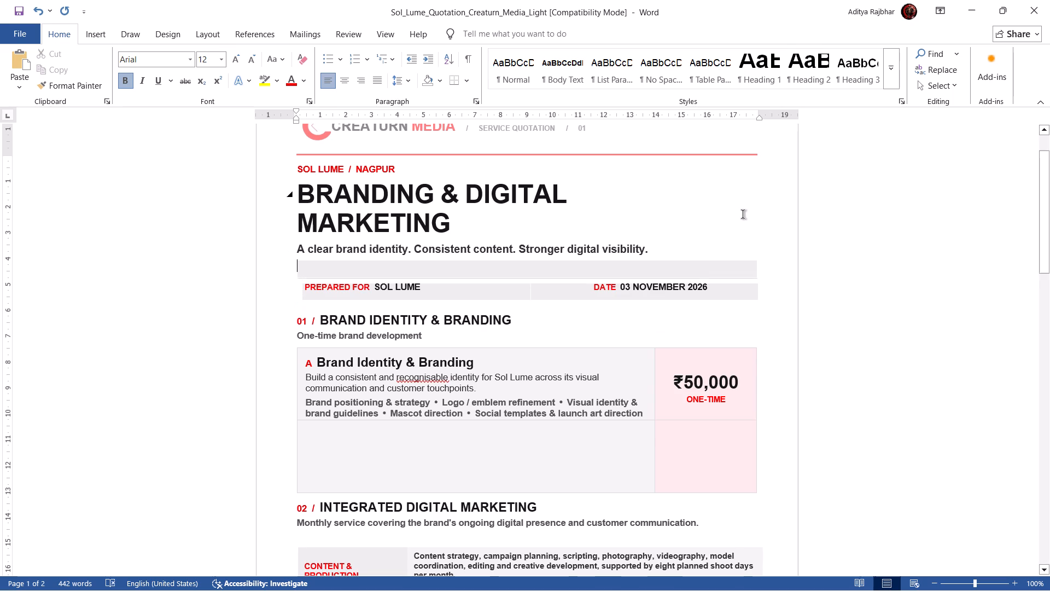
# Delete the grey rectangle shape between the tagline and the PREPARED FOR row.
pyautogui.click(743, 214)
pyautogui.click(710, 269)
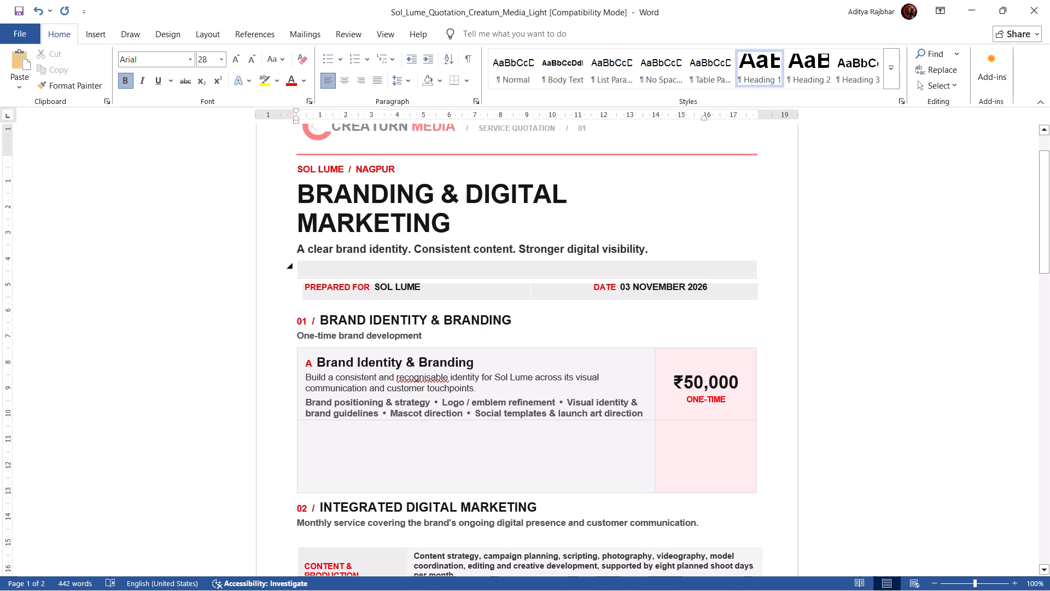
pyautogui.click(710, 269)
pyautogui.press('Delete')
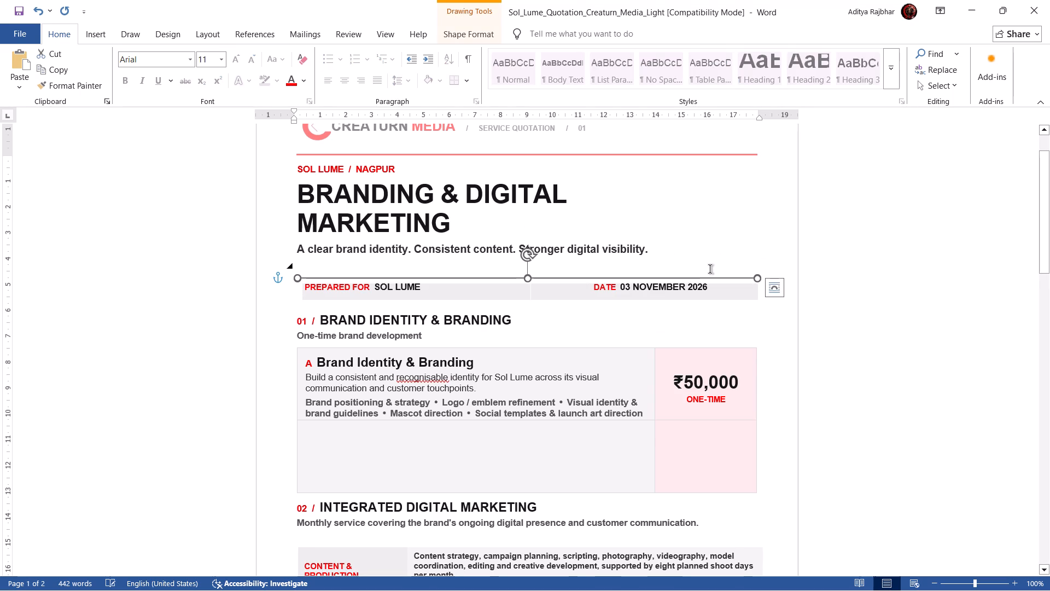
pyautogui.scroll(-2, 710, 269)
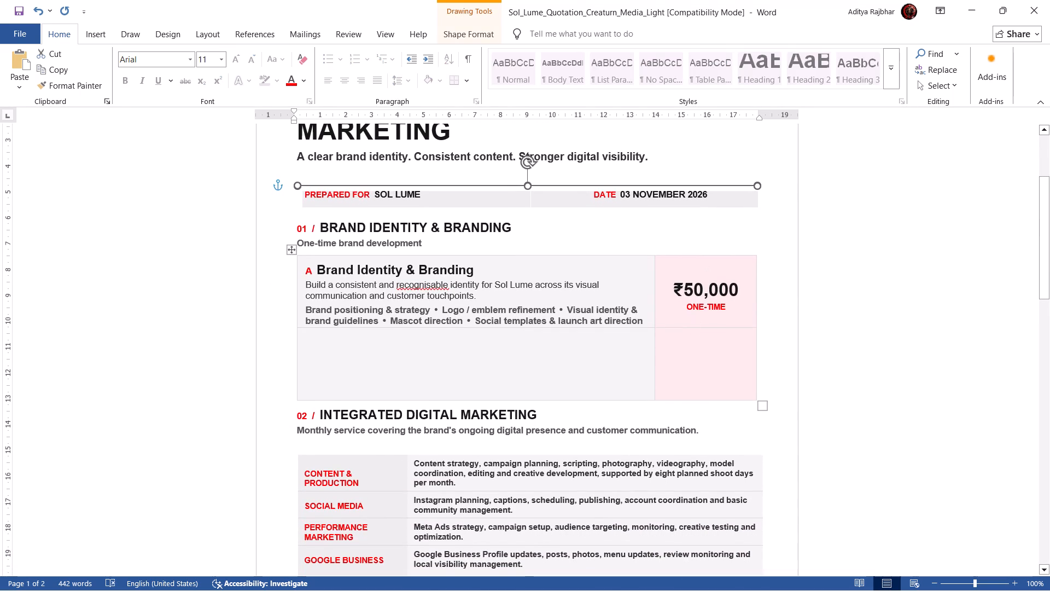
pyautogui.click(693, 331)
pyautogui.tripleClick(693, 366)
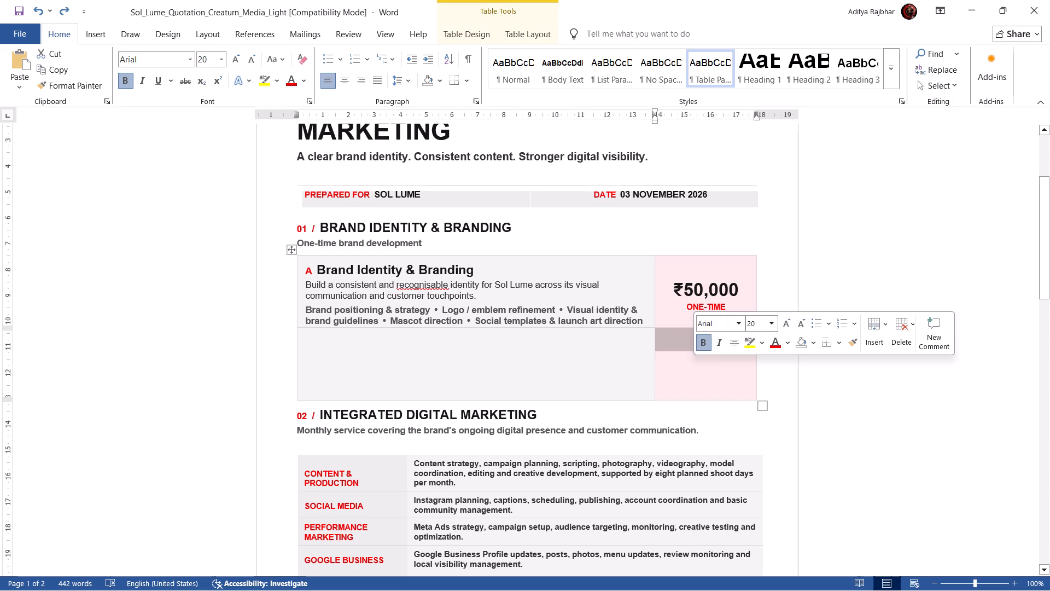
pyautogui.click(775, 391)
# Insert a blank line after the monthly quantities paragraph, above the 04 / COMMERCIAL SUMMARY heading.
pyautogui.scroll(-1, 775, 391)
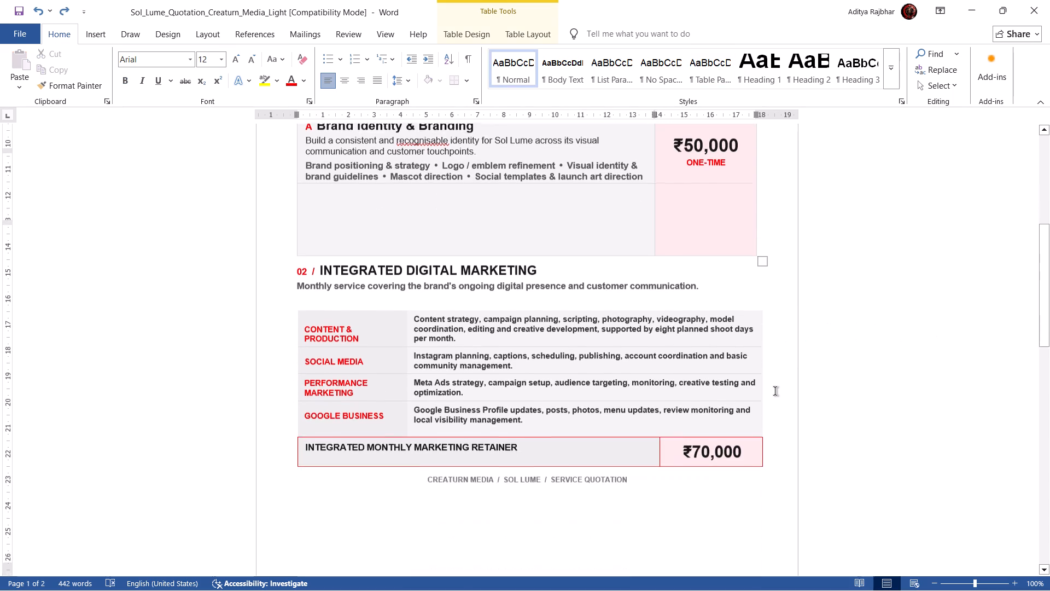
pyautogui.scroll(-2, 775, 391)
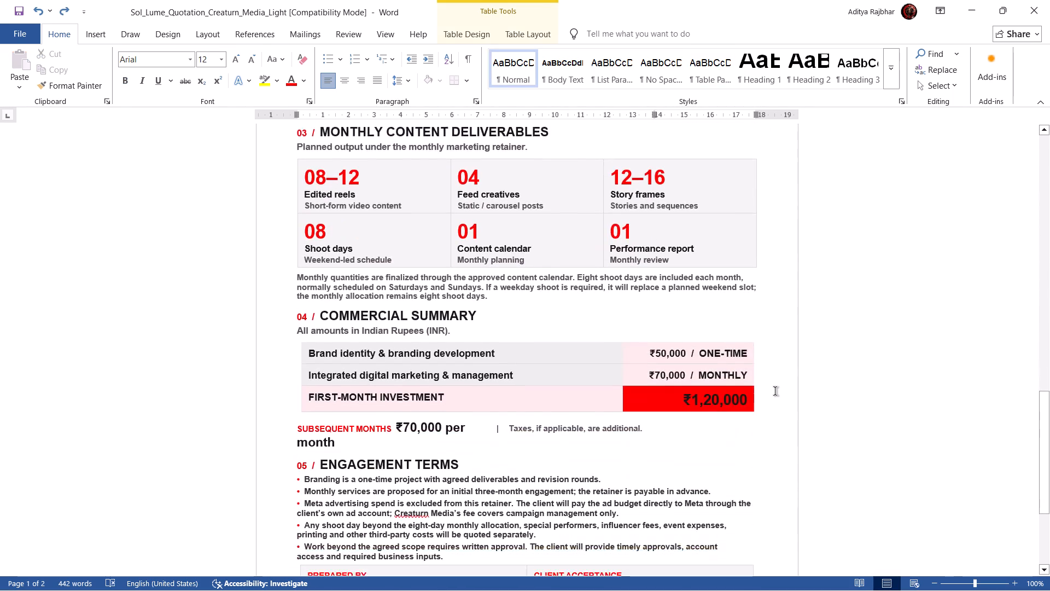
pyautogui.scroll(-2, 775, 391)
pyautogui.click(702, 330)
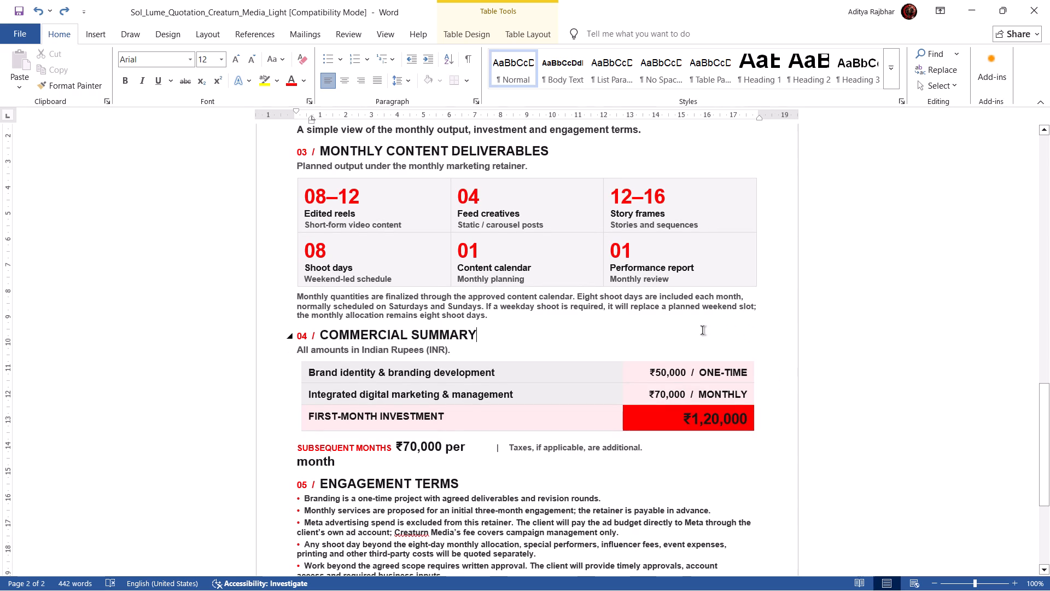
pyautogui.click(667, 322)
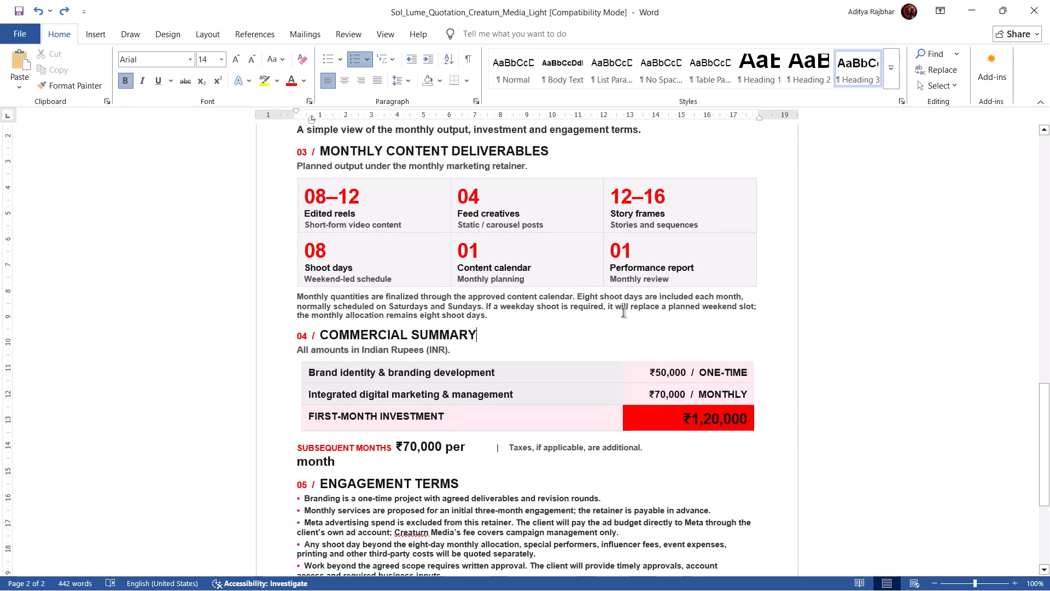
pyautogui.click(622, 314)
pyautogui.press('Return')
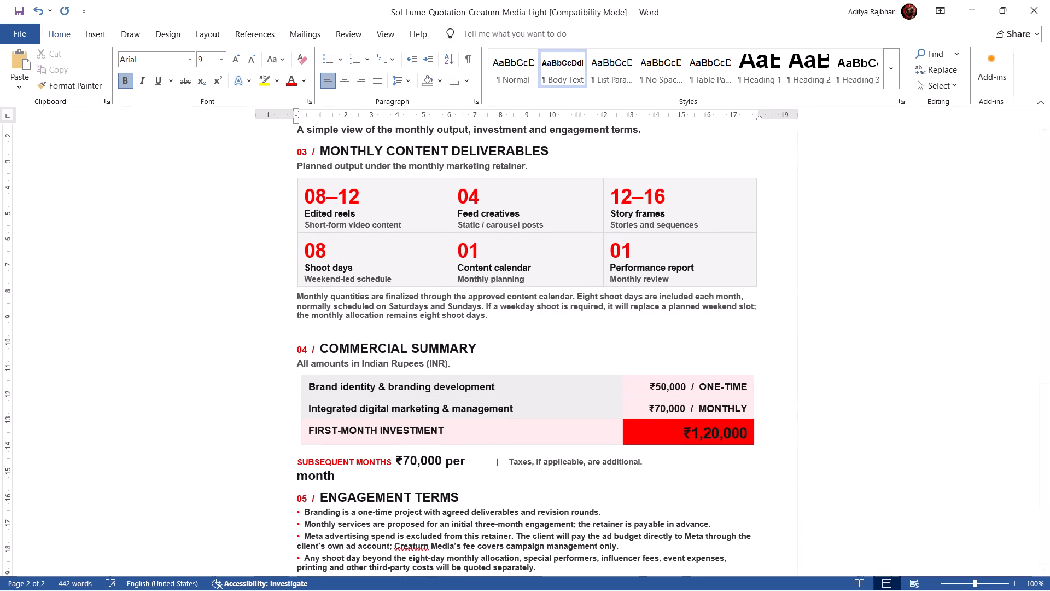
# Add spaces before the "|" divider to shift it and the "Taxes, if applicable, are additional." note towards the page's right margin.
pyautogui.scroll(-1, 629, 322)
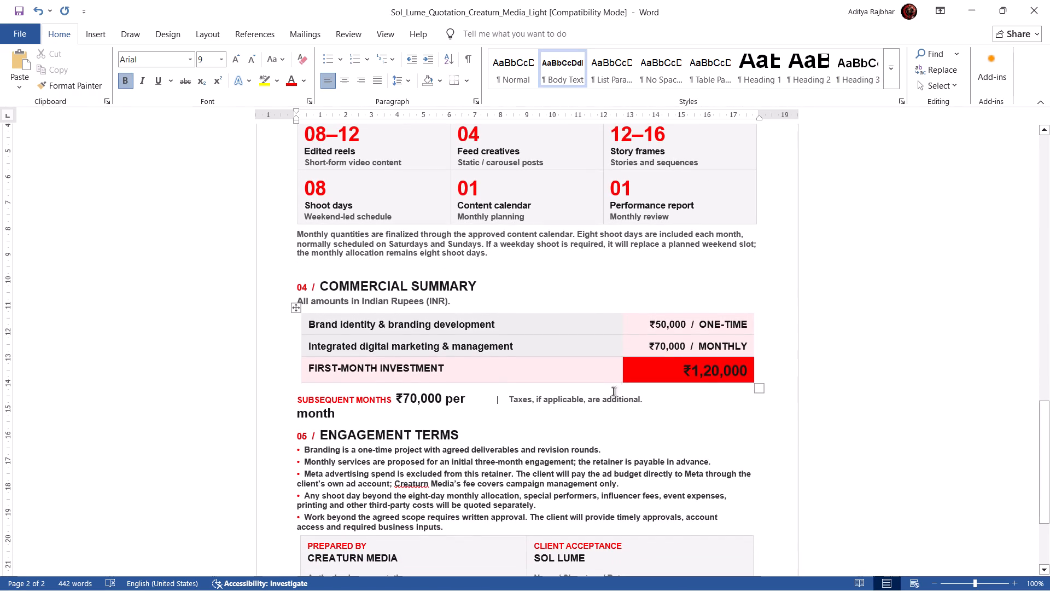
pyautogui.click(602, 407)
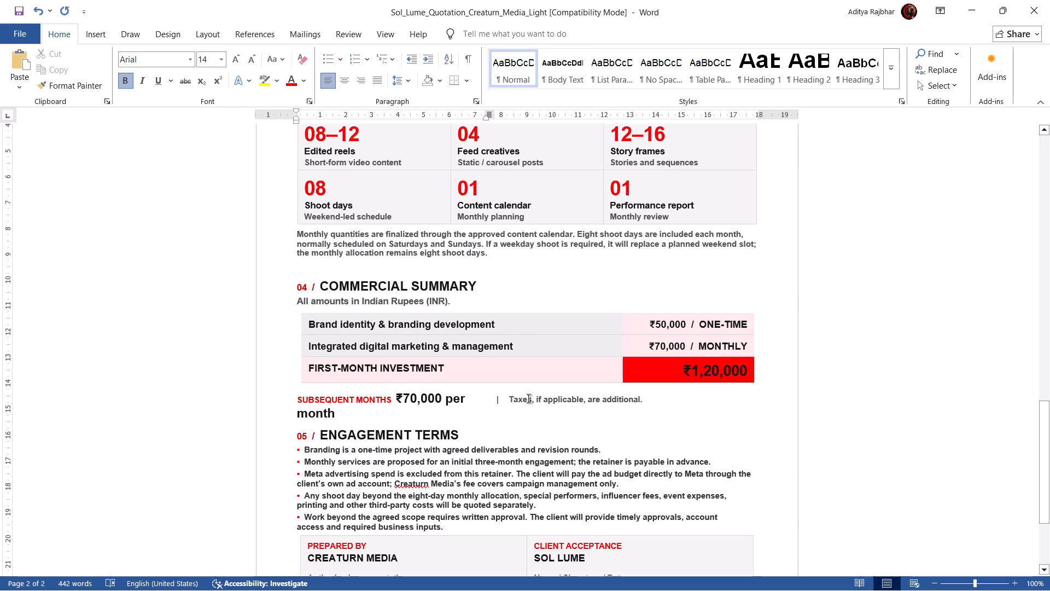
pyautogui.click(495, 400)
pyautogui.press('space')
pyautogui.press('space')
pyautogui.press('space')
pyautogui.press('space')
pyautogui.press('space')
pyautogui.press('space')
pyautogui.press('space')
pyautogui.press('space')
pyautogui.press('space')
pyautogui.press('space')
pyautogui.press('space')
pyautogui.press('space')
pyautogui.press('space')
pyautogui.press('space')
pyautogui.press('space')
pyautogui.press('space')
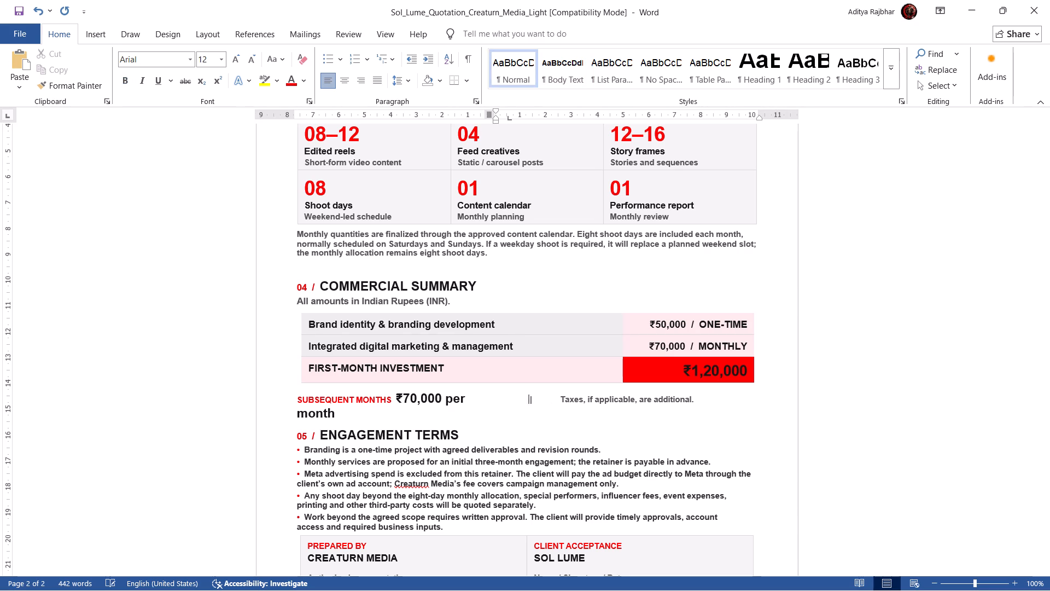
pyautogui.press('space')
pyautogui.press('space')
pyautogui.press('space')
pyautogui.press('space')
pyautogui.press('space')
pyautogui.press('space')
pyautogui.press('space')
pyautogui.press('space')
pyautogui.press('space')
pyautogui.press('space')
pyautogui.press('space')
pyautogui.press('space')
pyautogui.press('space')
pyautogui.press('space')
pyautogui.press('space')
pyautogui.press('space')
pyautogui.press('space')
pyautogui.press('space')
pyautogui.press('space')
pyautogui.press('space')
pyautogui.press('space')
pyautogui.press('space')
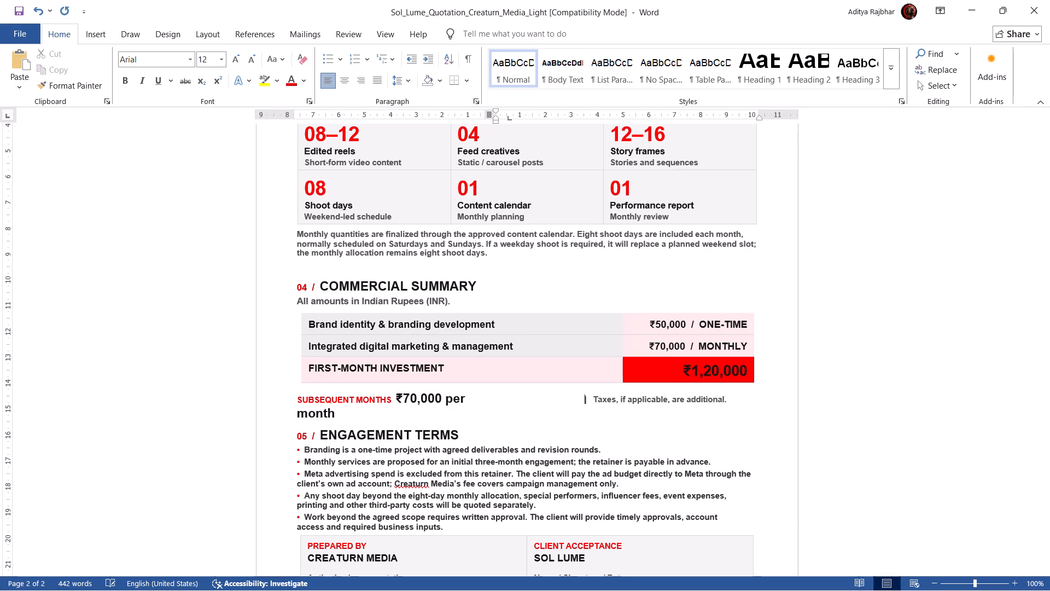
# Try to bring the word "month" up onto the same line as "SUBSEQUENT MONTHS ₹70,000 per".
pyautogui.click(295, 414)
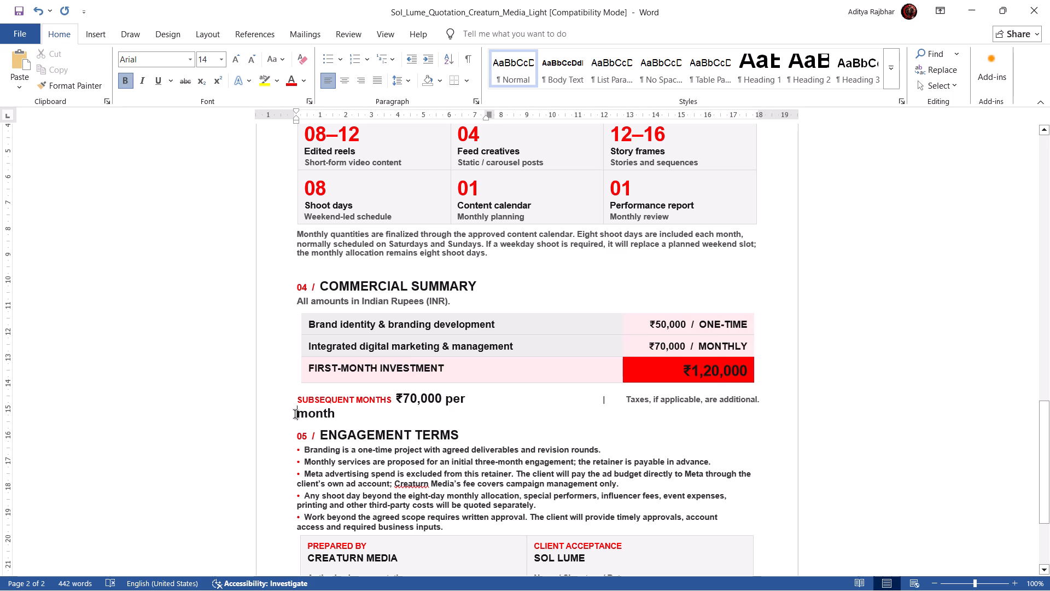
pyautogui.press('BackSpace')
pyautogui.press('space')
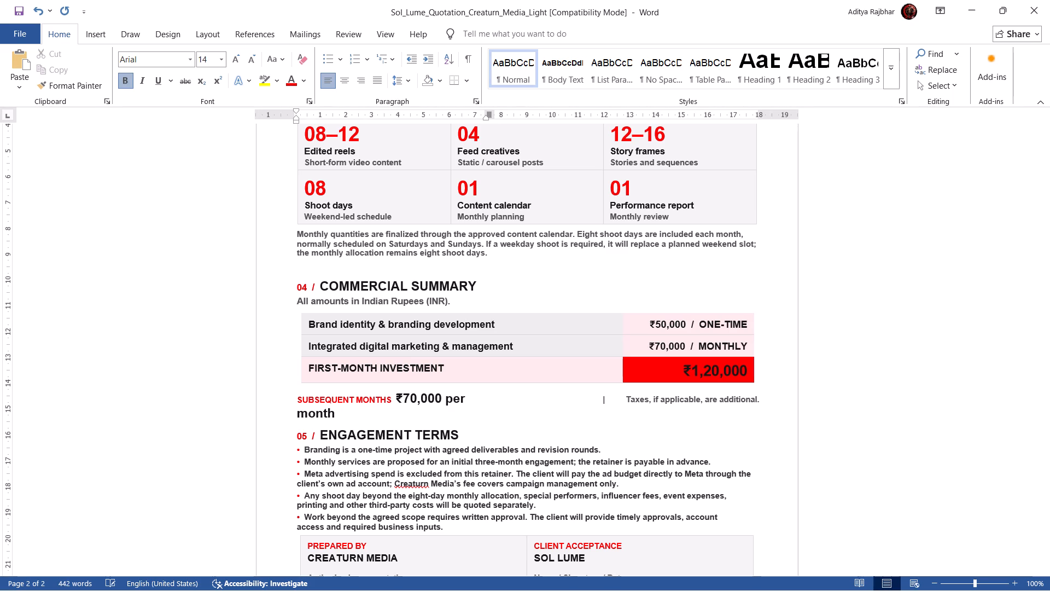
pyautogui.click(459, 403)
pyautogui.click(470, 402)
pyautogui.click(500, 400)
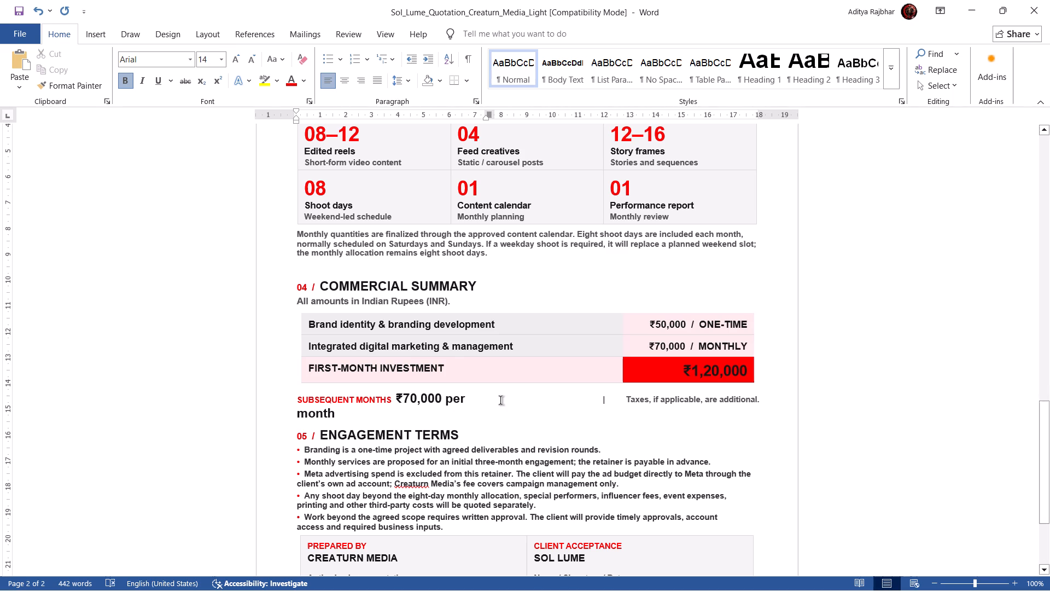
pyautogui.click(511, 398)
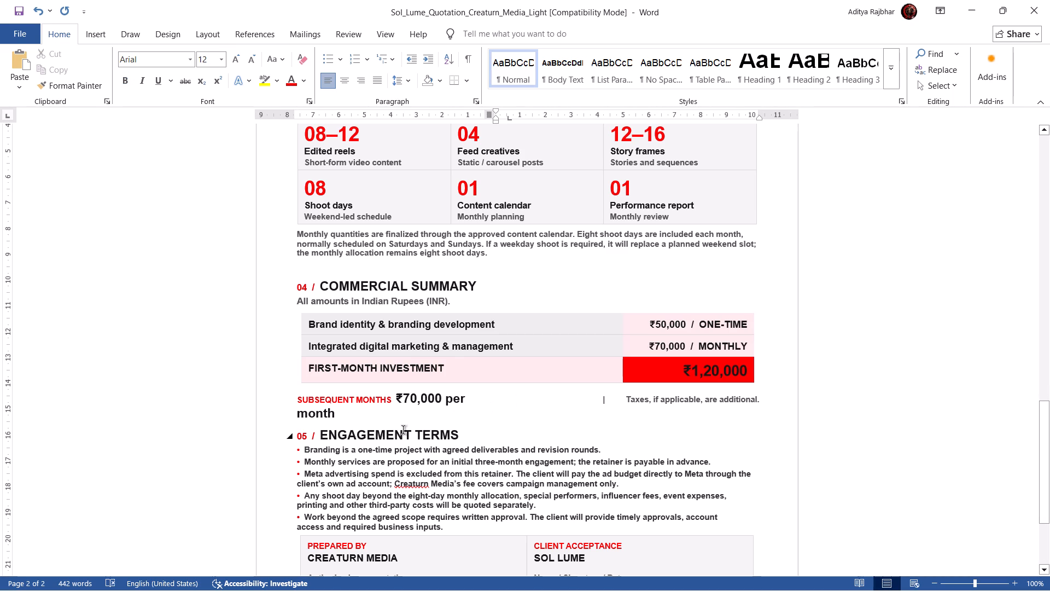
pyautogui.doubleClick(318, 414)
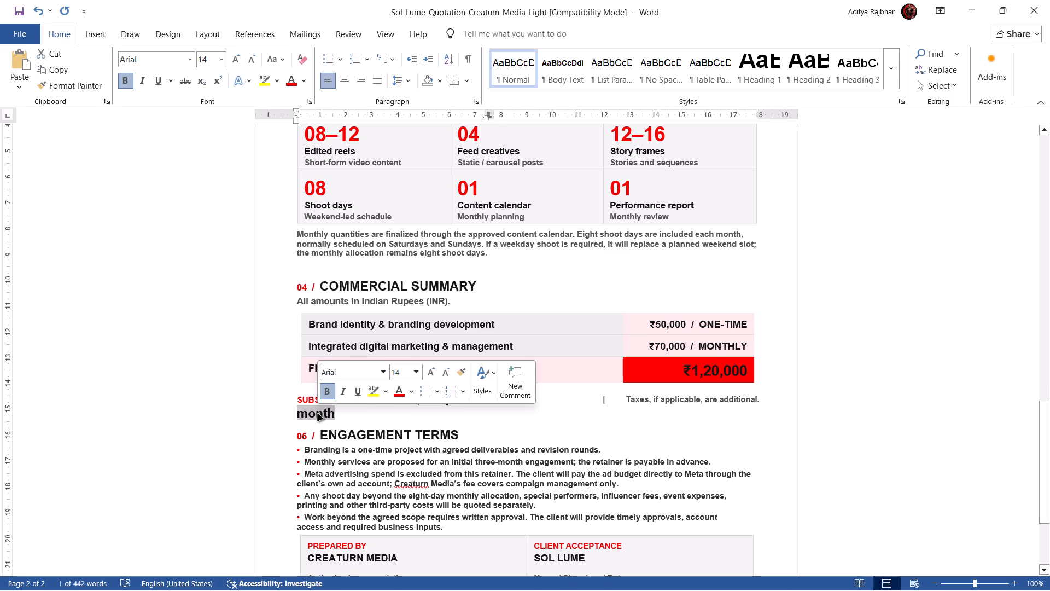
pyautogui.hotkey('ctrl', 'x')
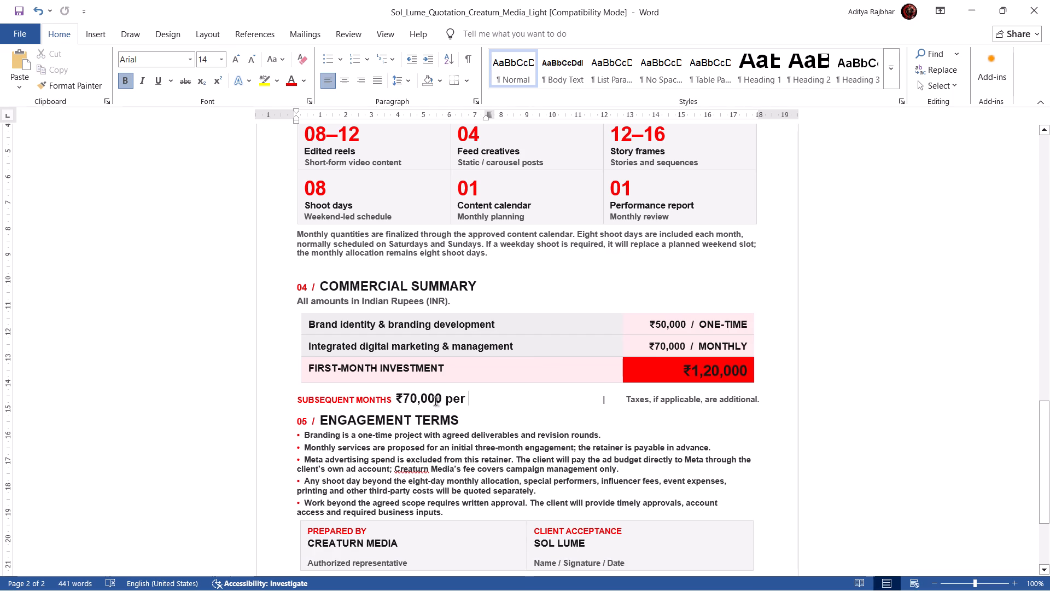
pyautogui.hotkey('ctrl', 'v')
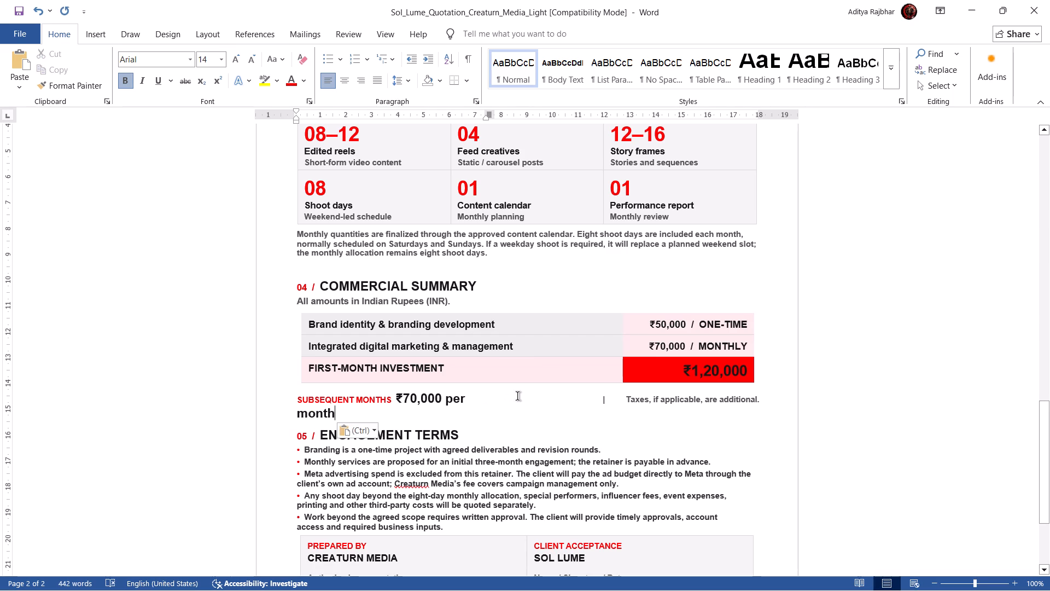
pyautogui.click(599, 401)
# Insert a blank line without a bullet between the last engagement term and the PREPARED BY / CLIENT ACCEPTANCE table.
pyautogui.scroll(-1, 599, 401)
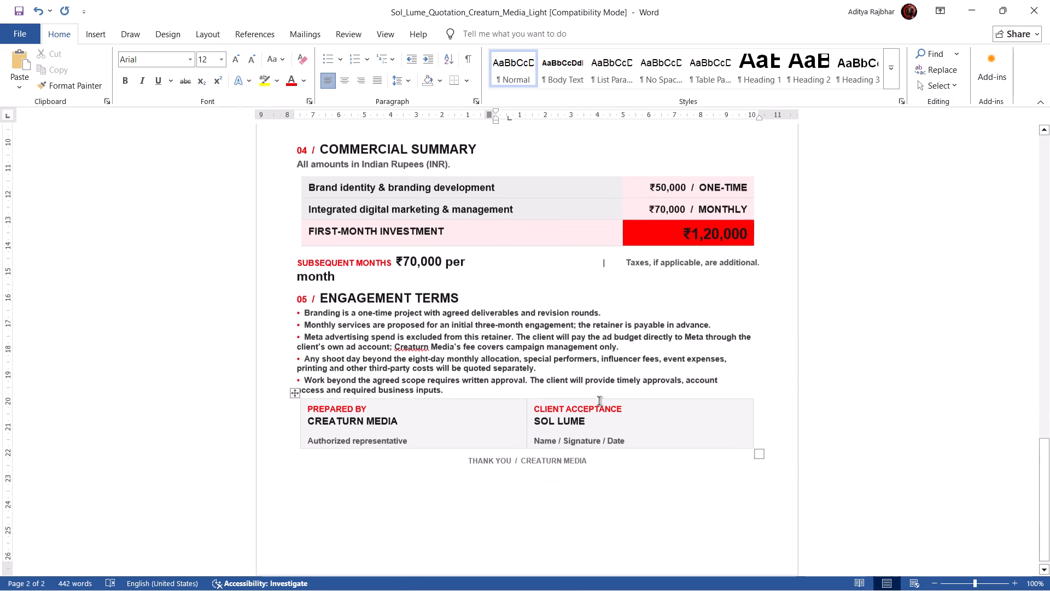
pyautogui.scroll(-1, 599, 401)
pyautogui.click(498, 403)
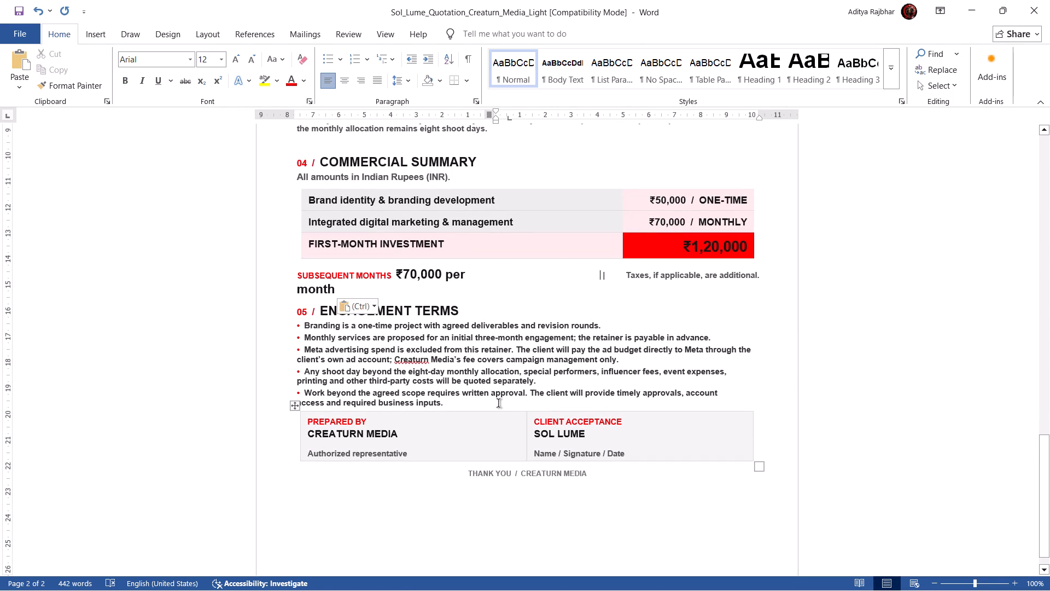
pyautogui.press('Return')
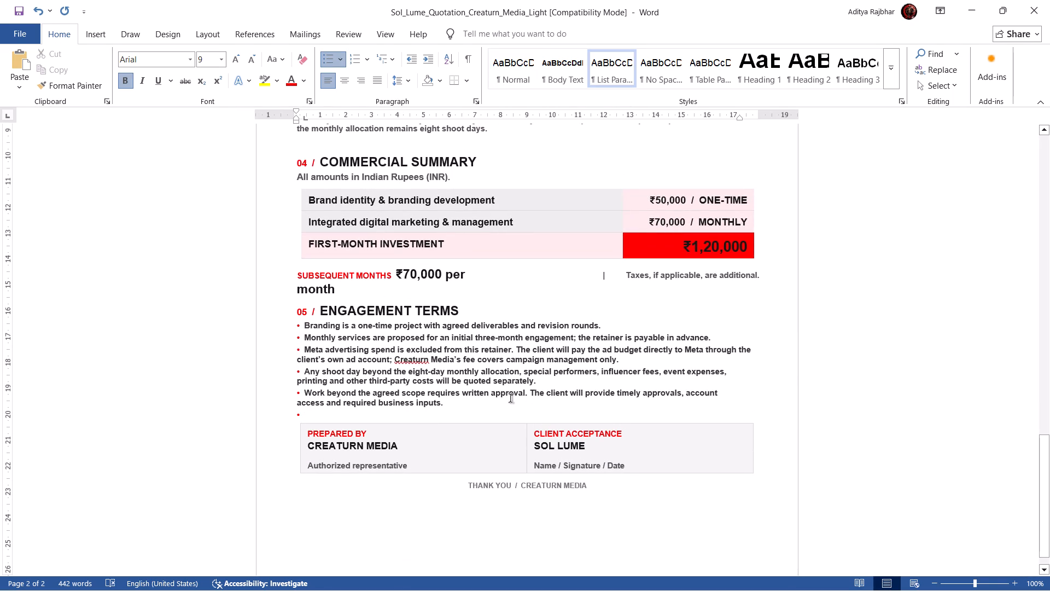
pyautogui.press('BackSpace')
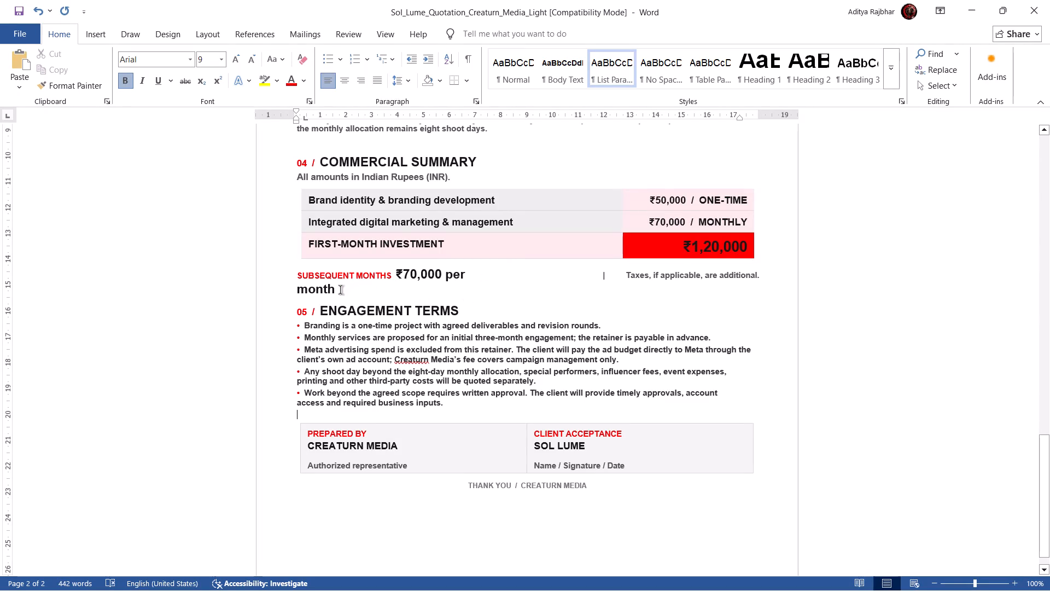
# Cut the "SUBSEQUENT MONTHS ₹70,000 per month" text from above the Engagement Terms heading.
pyautogui.moveTo(340, 289); pyautogui.dragTo(291, 275)
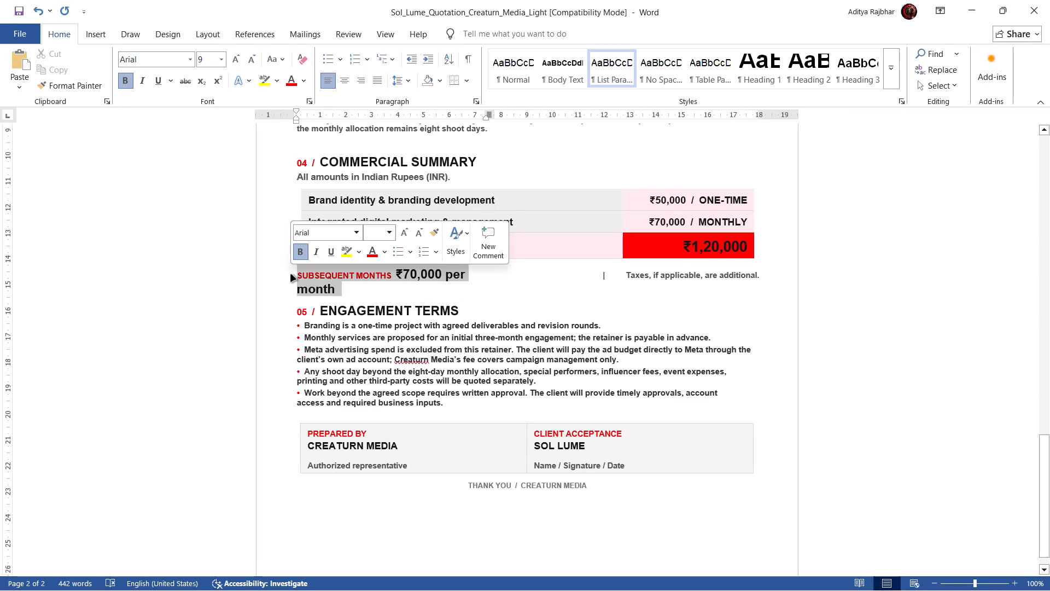
pyautogui.hotkey('ctrl', 'x')
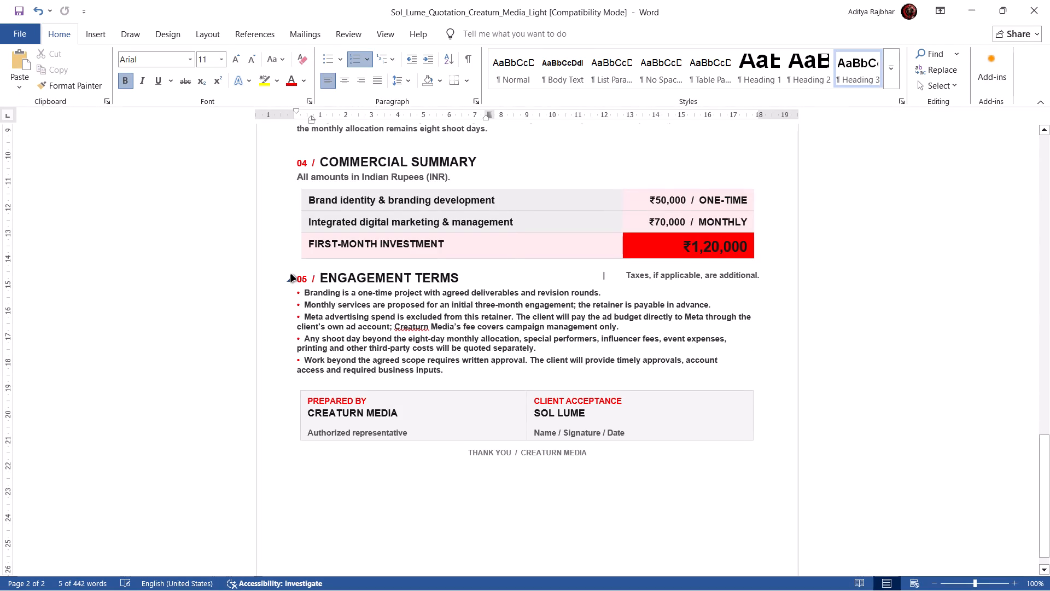
# Insert six blank lines between the commercial summary table and the 05 / ENGAGEMENT TERMS heading.
pyautogui.click(297, 278)
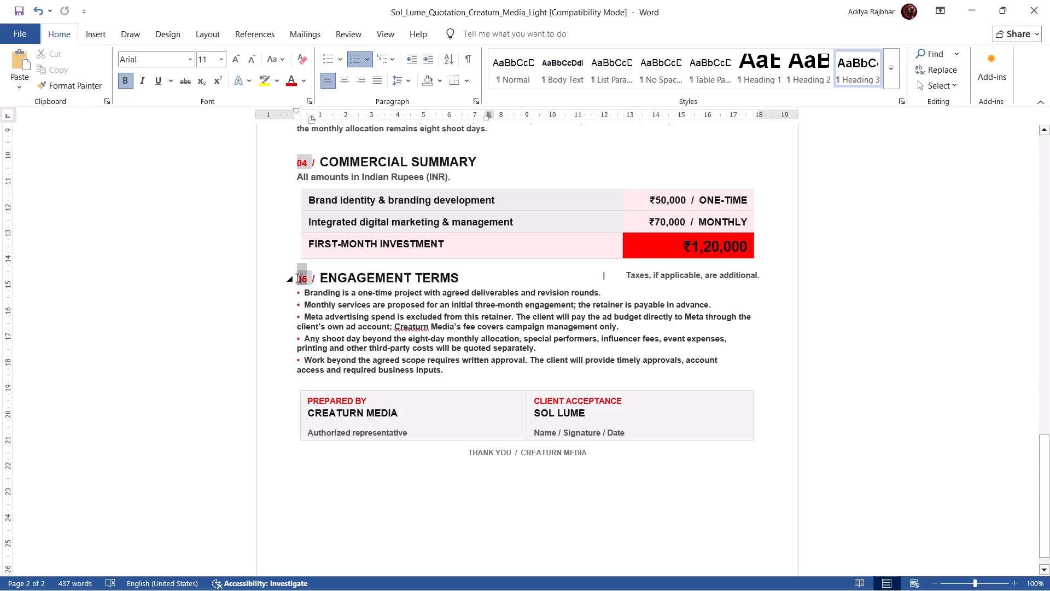
pyautogui.click(314, 265)
pyautogui.press('Up')
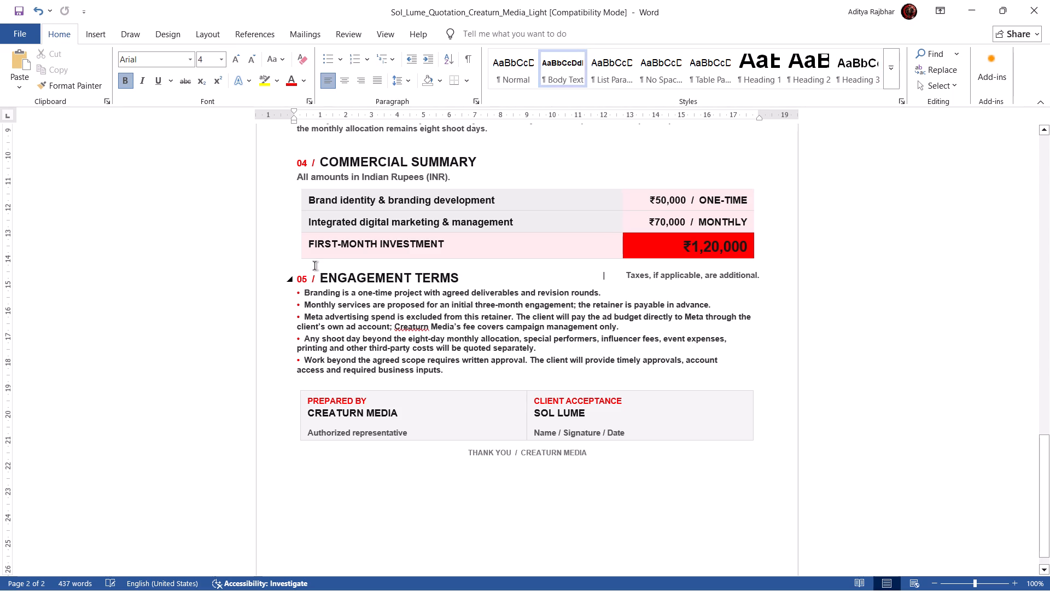
pyautogui.press('Return')
pyautogui.press('Return')
pyautogui.press('Return')
pyautogui.press('Return')
pyautogui.press('Return')
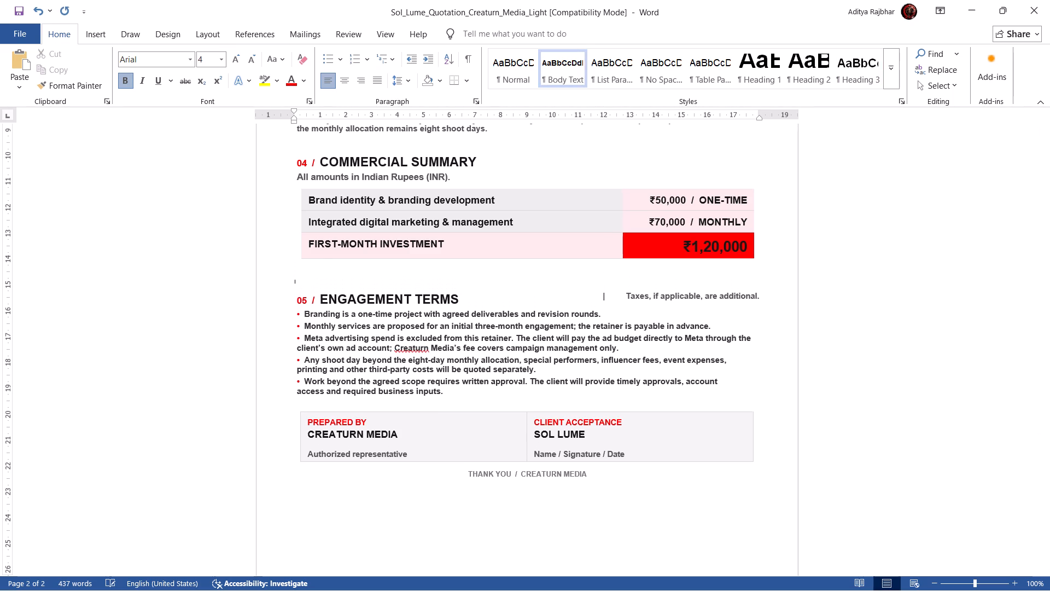
pyautogui.press('Return')
pyautogui.click(326, 268)
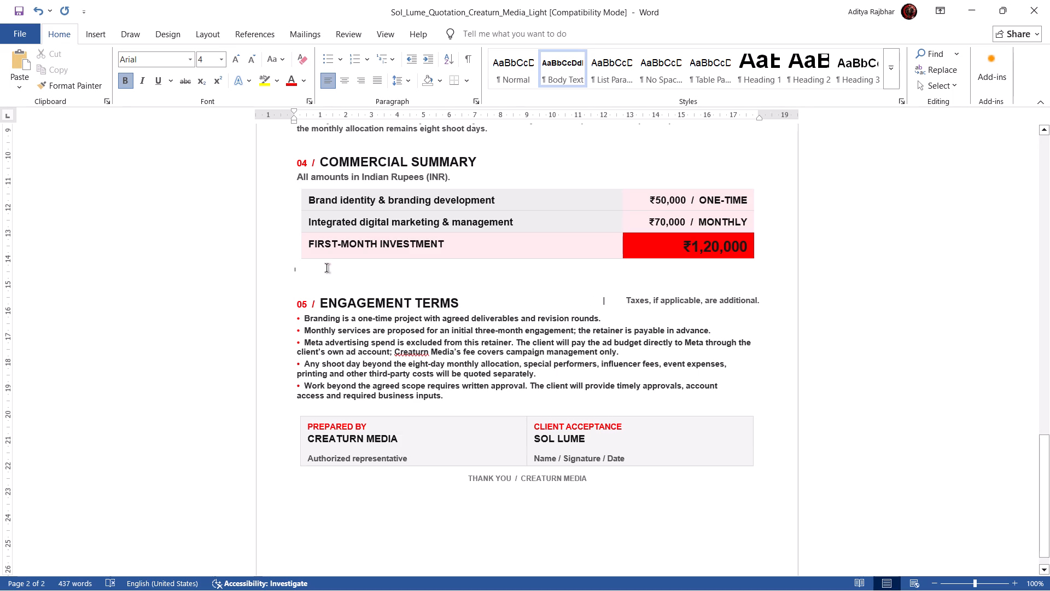
# Paste the cut "SUBSEQUENT MONTHS ₹70,000 per month" text below the commercial summary table and set the blank line after it to size 5.
pyautogui.hotkey('ctrl', 'v')
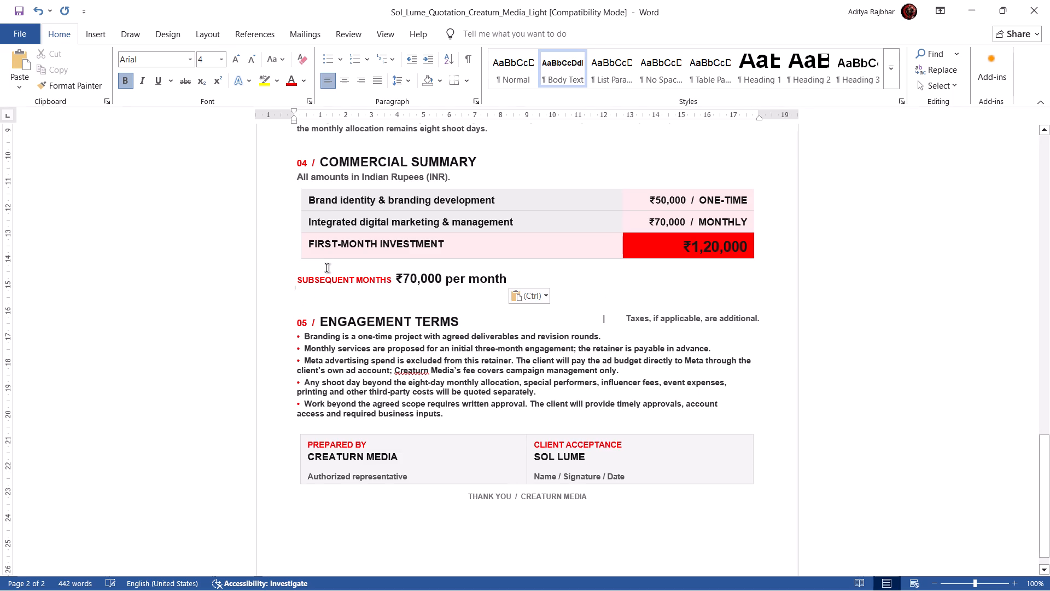
pyautogui.click(236, 60)
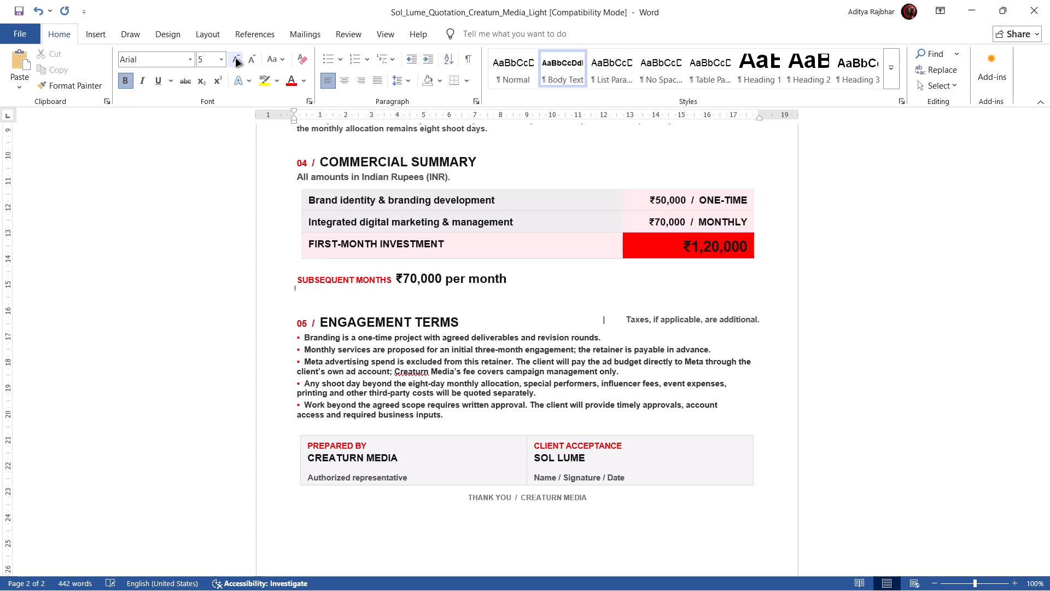
pyautogui.tripleClick(389, 279)
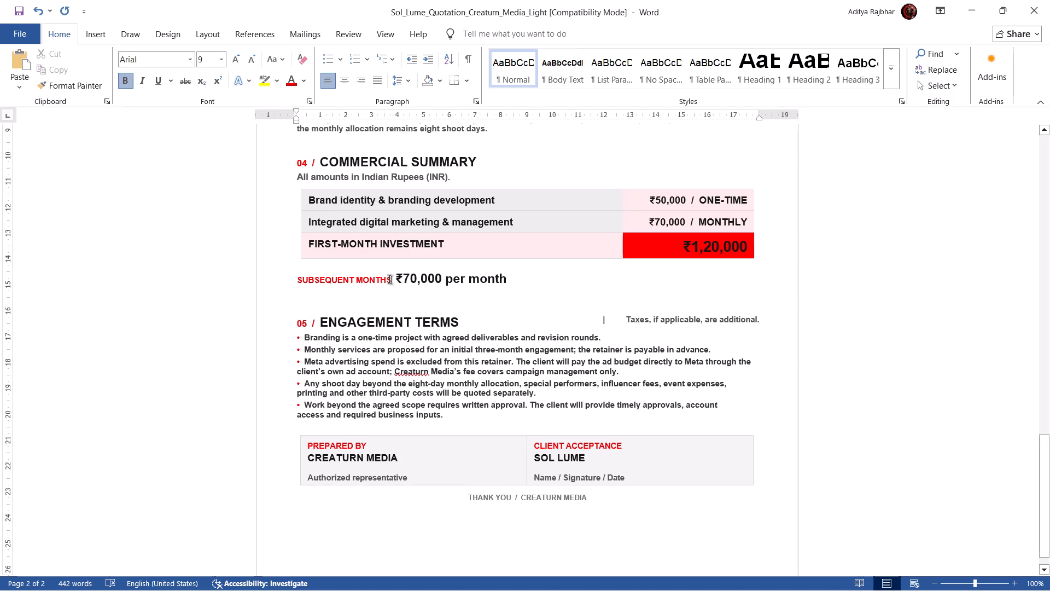
pyautogui.click(389, 279)
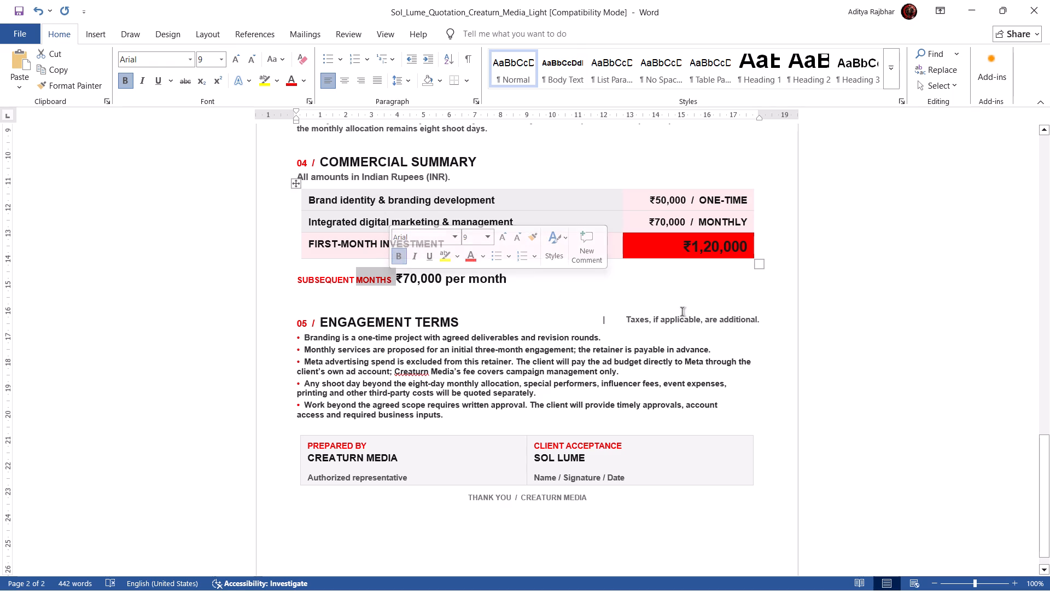
# Move the "| Taxes, if applicable, are additional." text from beside the Engagement Terms heading to the end of the SUBSEQUENT MONTHS line.
pyautogui.moveTo(600, 320); pyautogui.dragTo(658, 315)
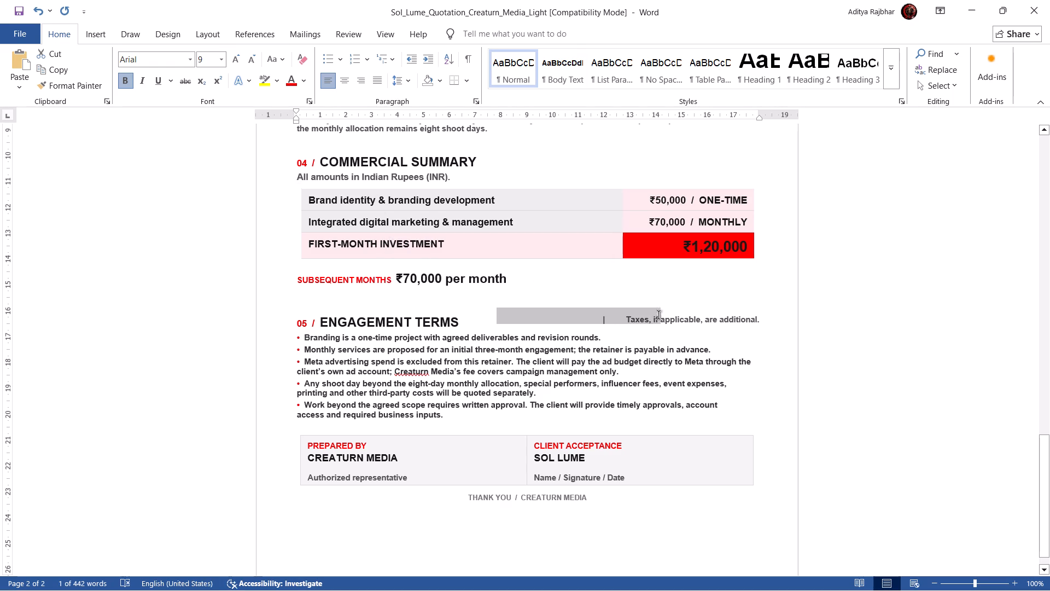
pyautogui.moveTo(658, 315); pyautogui.dragTo(768, 320)
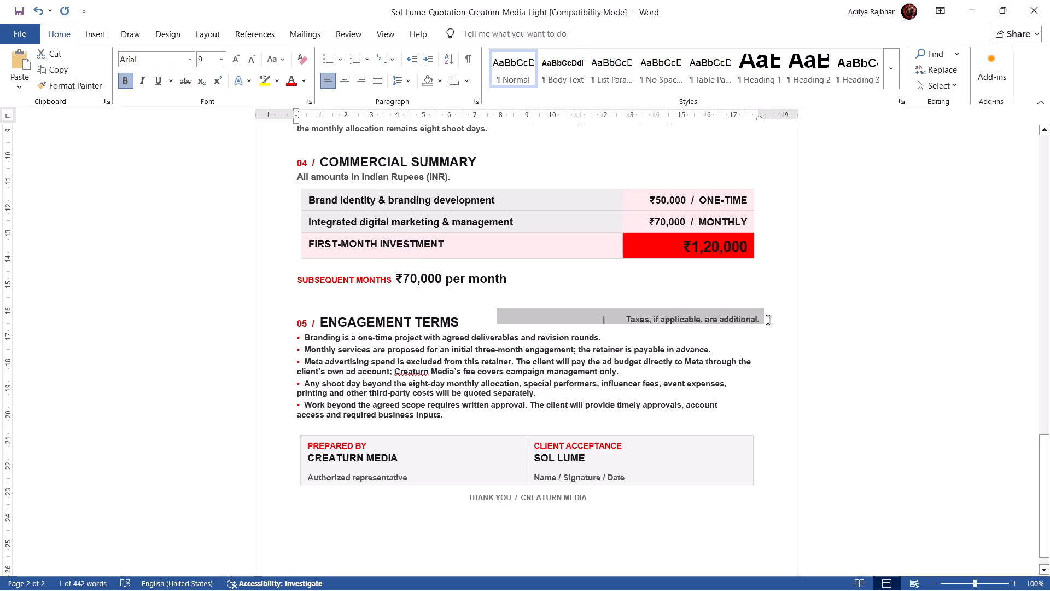
pyautogui.moveTo(768, 320); pyautogui.dragTo(768, 320)
pyautogui.hotkey('ctrl', 'c')
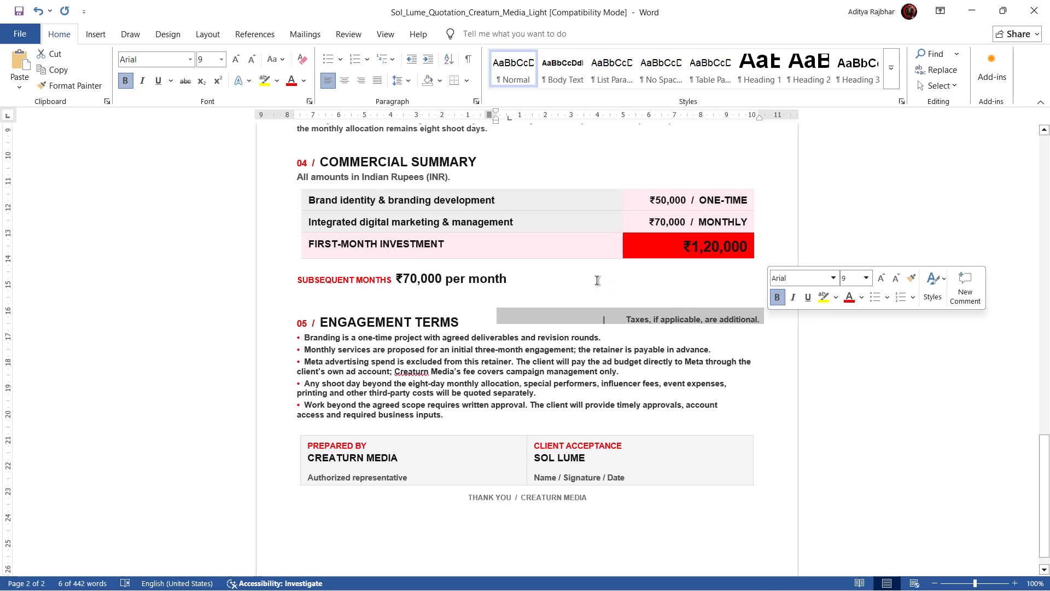
pyautogui.hotkey('ctrl', 'x')
pyautogui.click(594, 277)
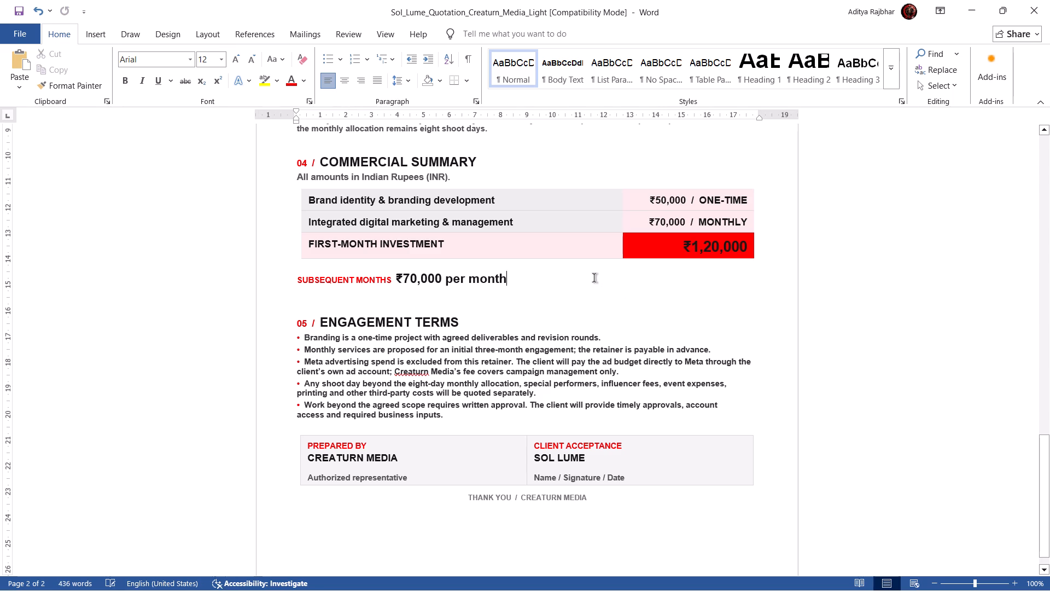
pyautogui.press('space')
pyautogui.hotkey('ctrl', 'v')
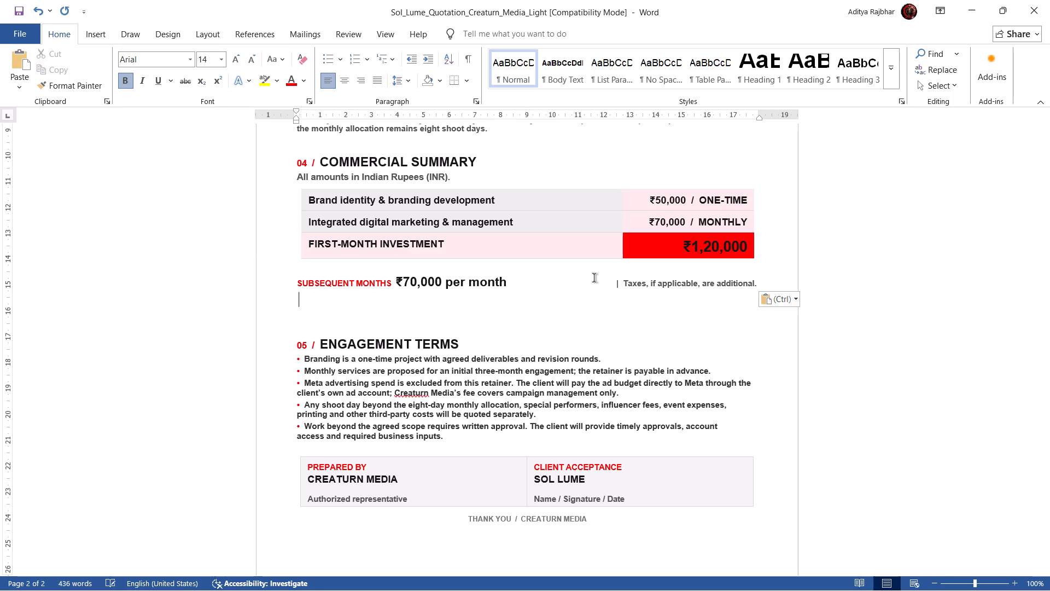
# Shorten the gap between "₹70,000 per month" and the "|" divider in front of the tax note.
pyautogui.click(612, 282)
pyautogui.press('BackSpace')
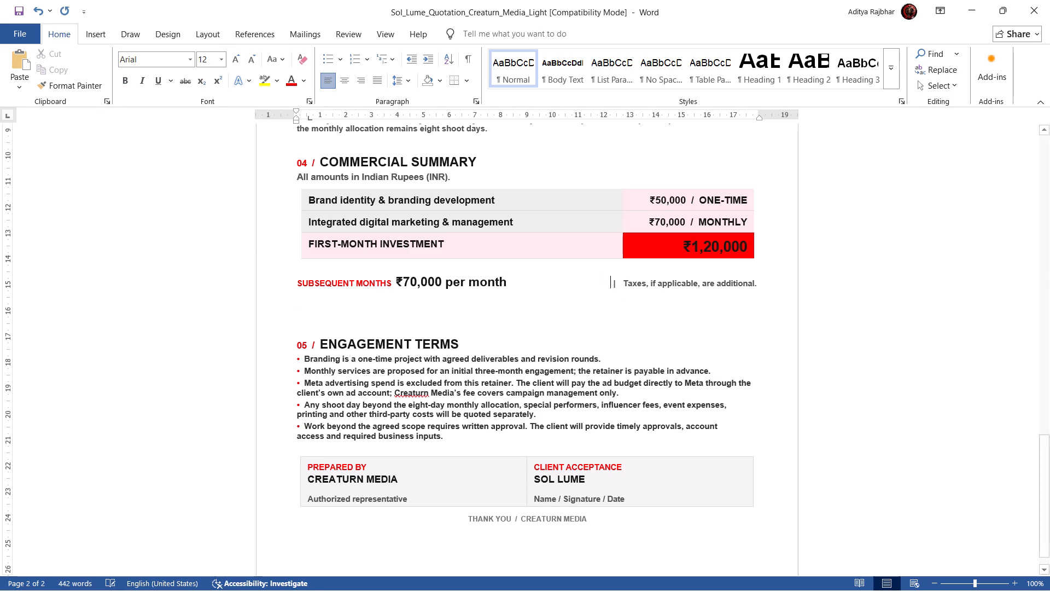
pyautogui.press('BackSpace')
pyautogui.press('BackSpace')
pyautogui.press('BackSpace')
pyautogui.press('BackSpace')
pyautogui.press('BackSpace')
pyautogui.press('BackSpace')
pyautogui.press('BackSpace')
pyautogui.press('BackSpace')
pyautogui.press('BackSpace')
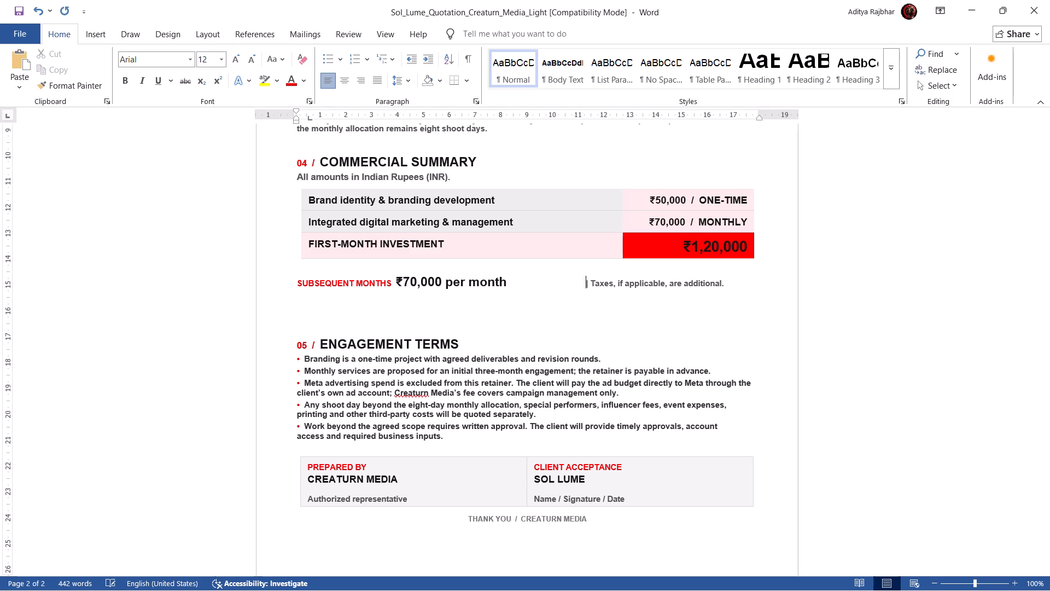
pyautogui.press('BackSpace')
pyautogui.press('BackSpace')
pyautogui.press('Tab')
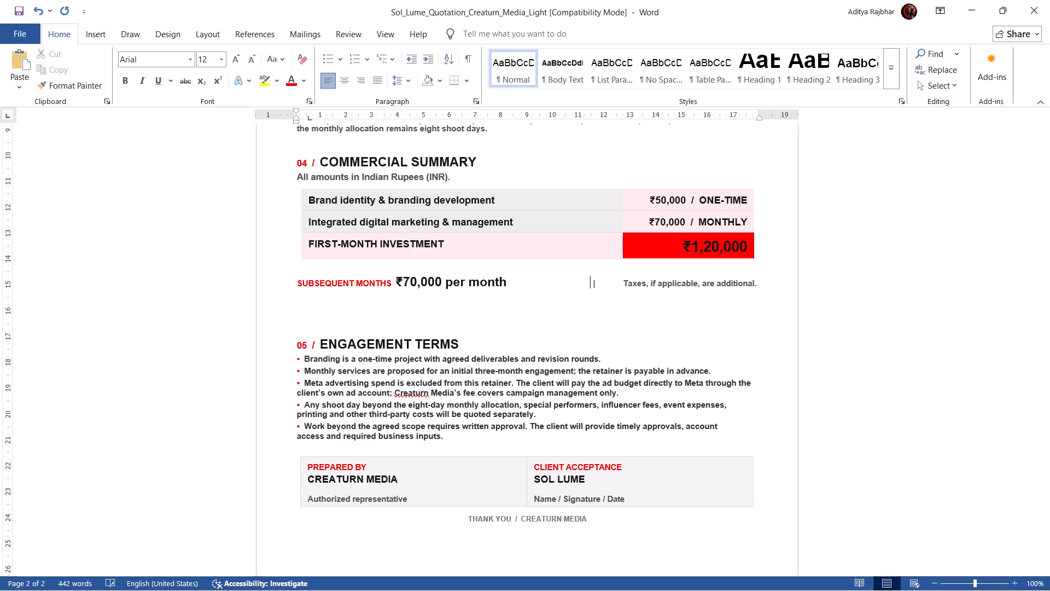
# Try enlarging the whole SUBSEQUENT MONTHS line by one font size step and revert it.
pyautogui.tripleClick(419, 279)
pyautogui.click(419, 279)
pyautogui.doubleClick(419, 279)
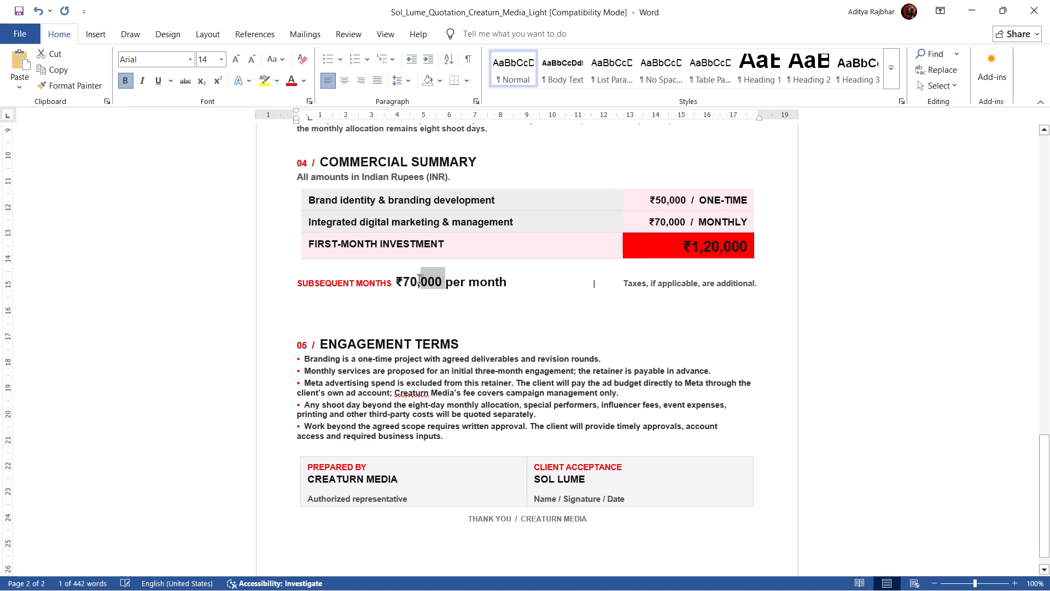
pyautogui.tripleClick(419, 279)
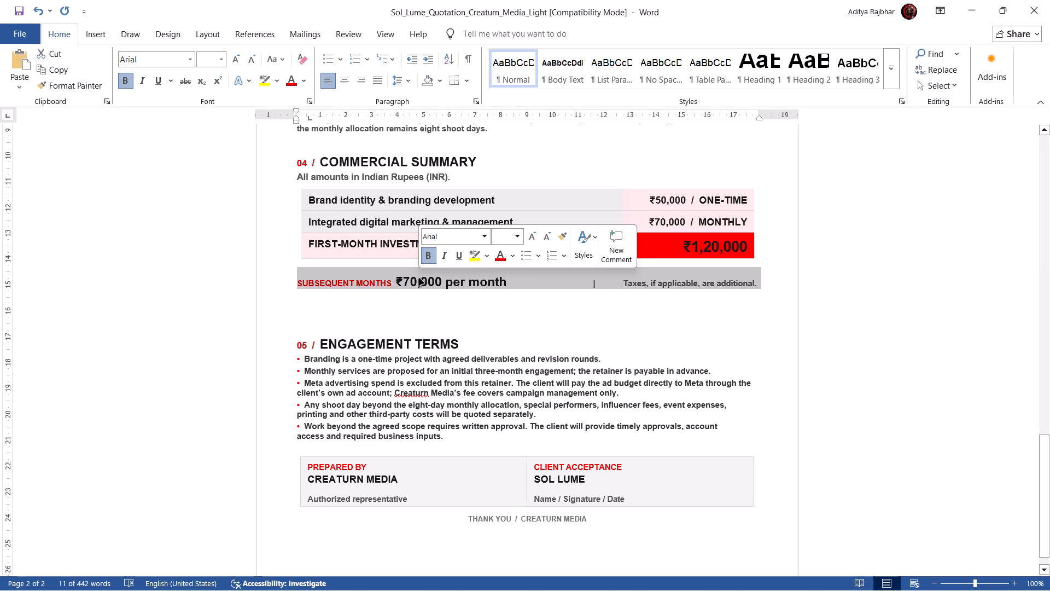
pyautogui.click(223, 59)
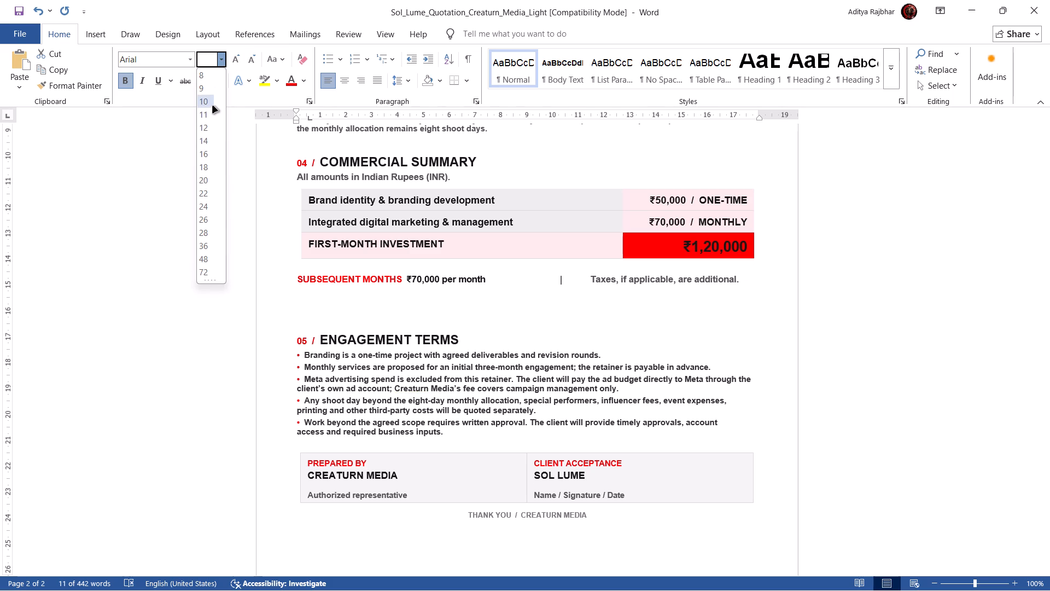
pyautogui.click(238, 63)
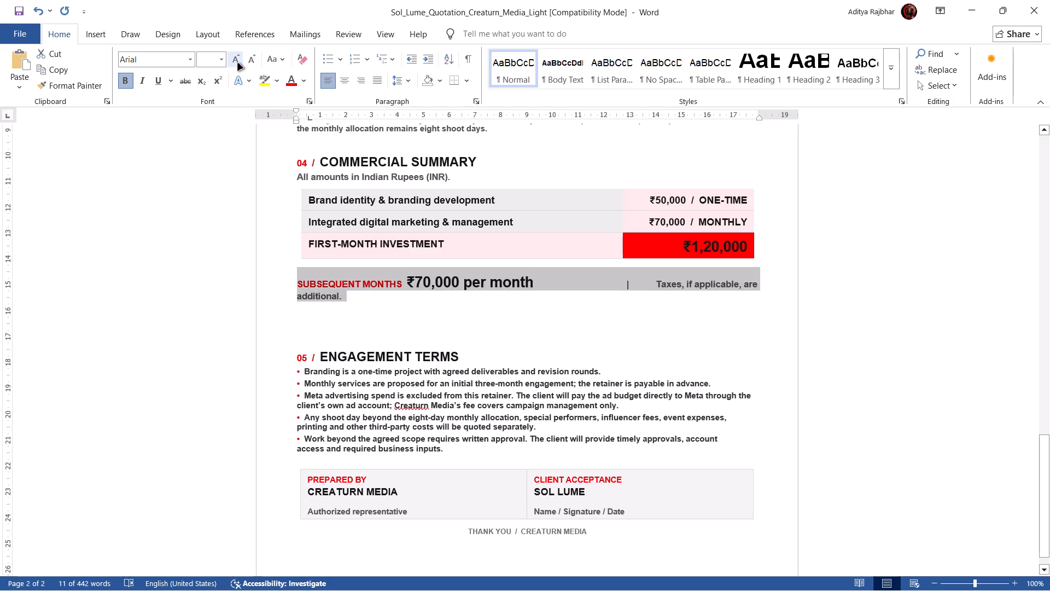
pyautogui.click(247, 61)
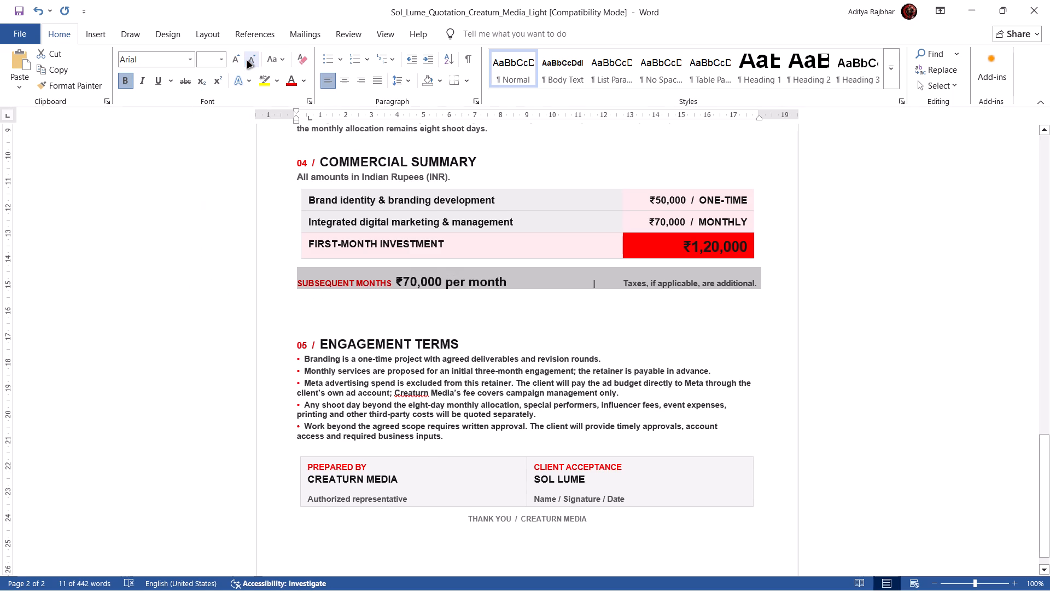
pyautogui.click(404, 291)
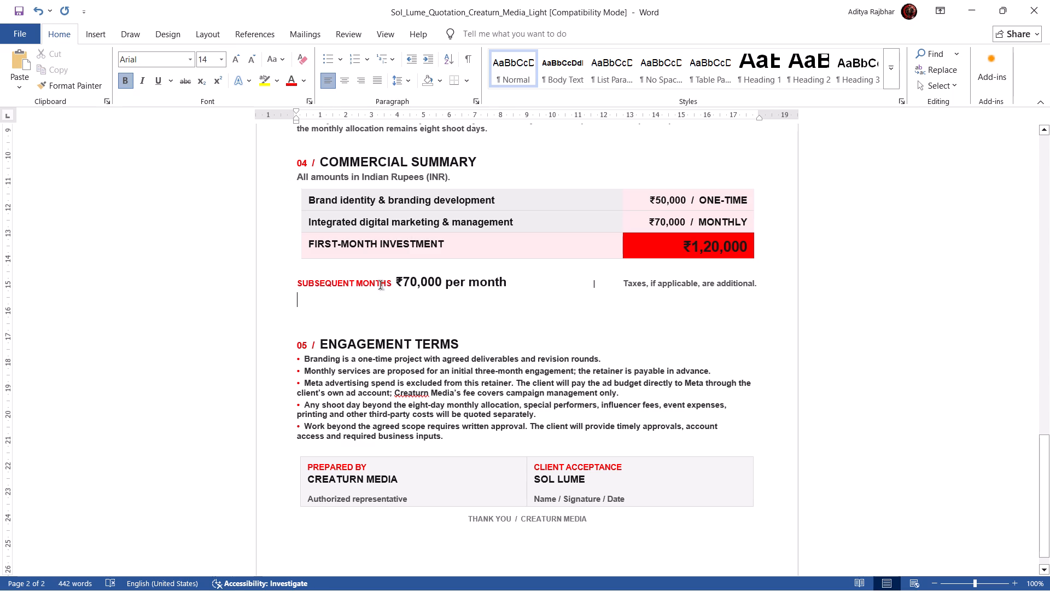
# Set the font size of the red "SUBSEQUENT MONTHS" label to 10.
pyautogui.tripleClick(373, 284)
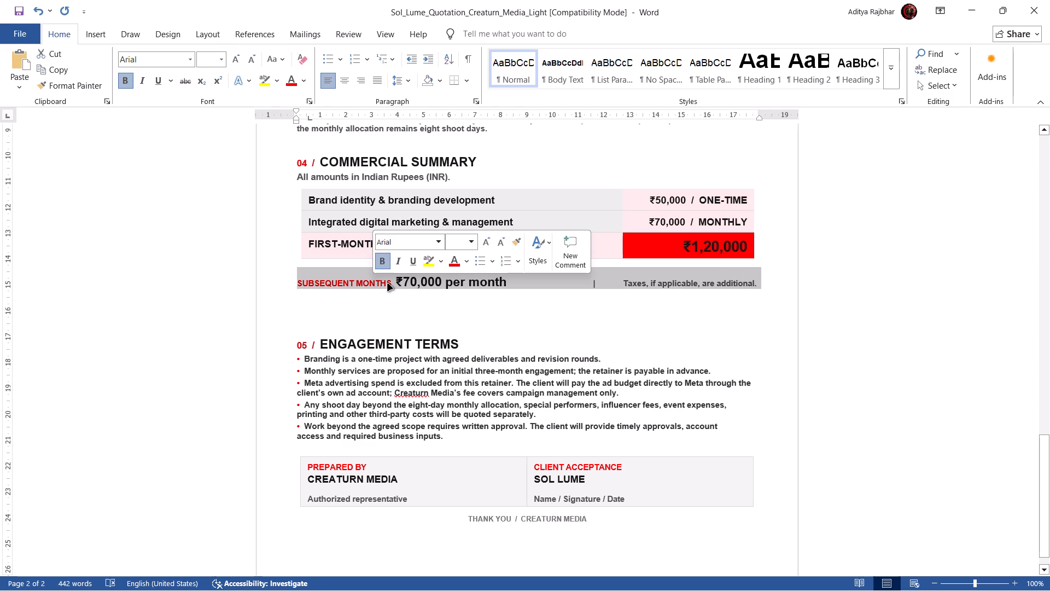
pyautogui.click(388, 284)
pyautogui.moveTo(392, 283); pyautogui.dragTo(322, 288)
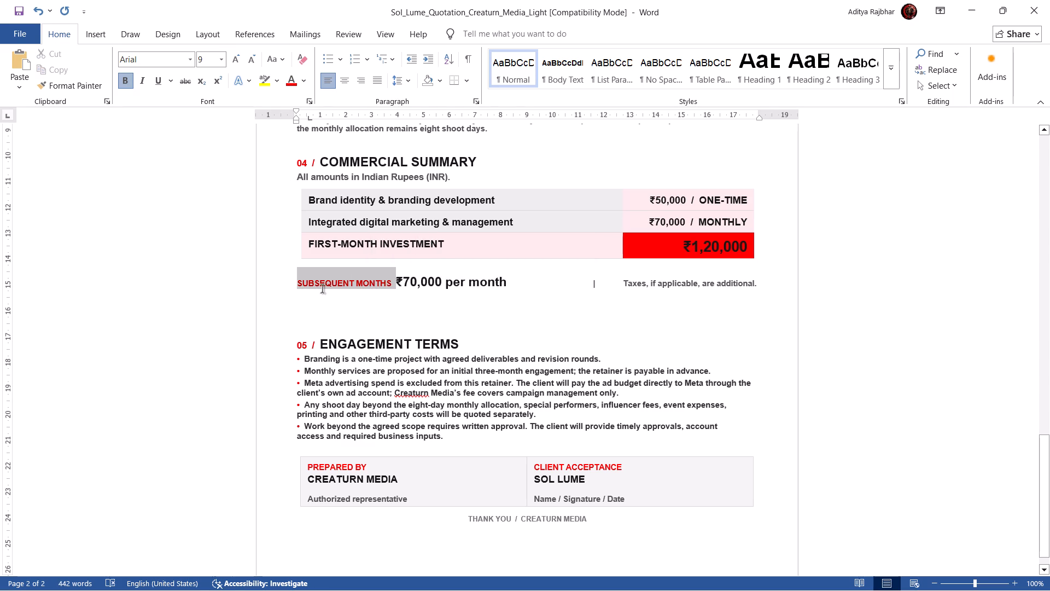
pyautogui.moveTo(322, 288); pyautogui.dragTo(310, 288)
pyautogui.click(237, 57)
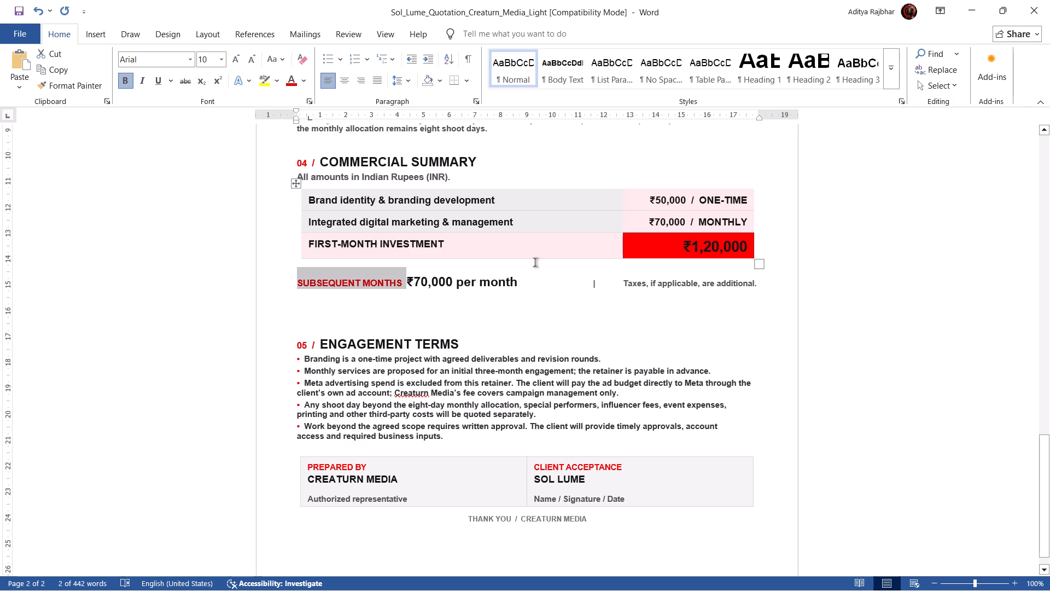
# Reduce the gap between the "|" divider and "Taxes, if applicable, are additional." to a single space.
pyautogui.click(633, 287)
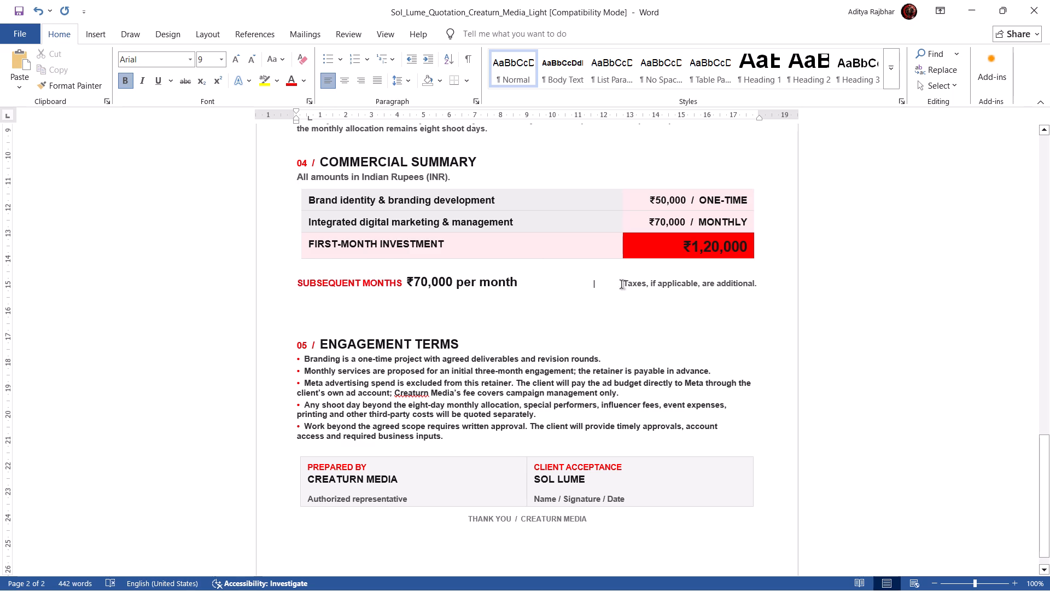
pyautogui.click(621, 284)
pyautogui.press('BackSpace')
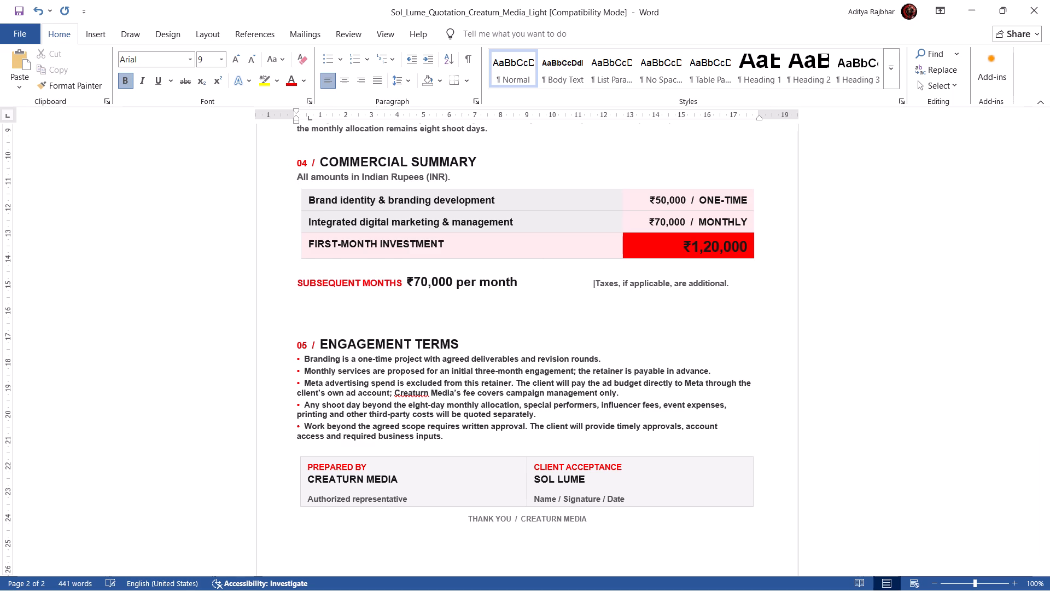
pyautogui.press('space')
# Push the "| Taxes, if applicable, are additional." note out to the commercial table's right edge with nine extra spaces before the divider.
pyautogui.click(591, 283)
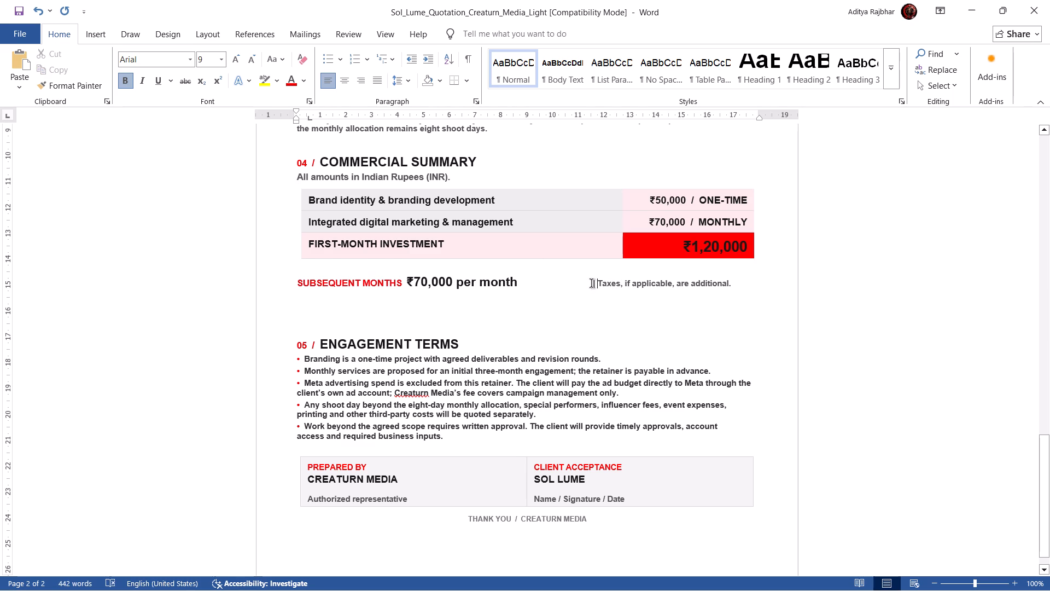
pyautogui.press('Tab')
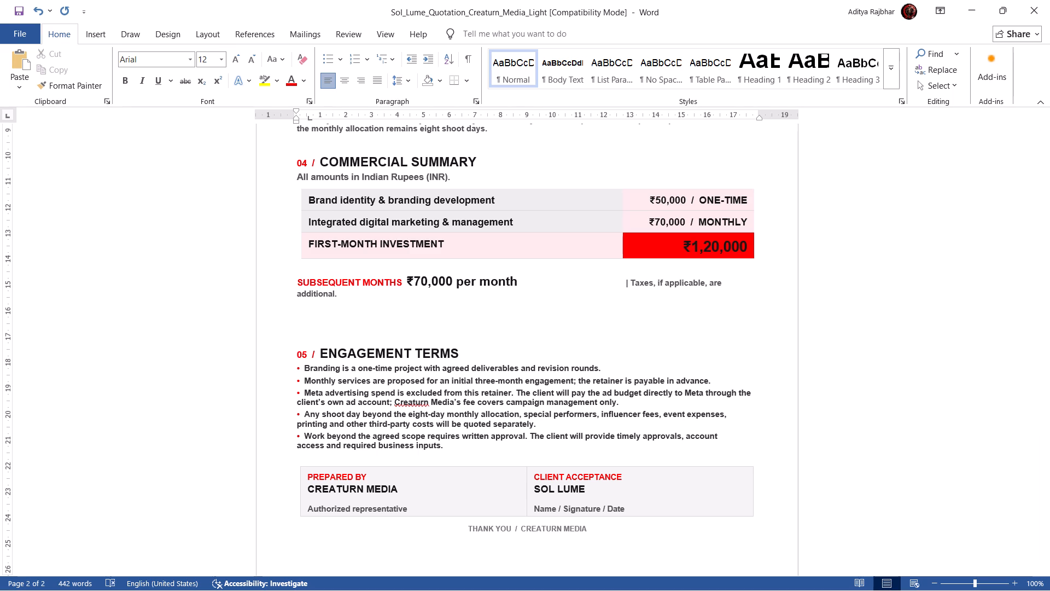
pyautogui.press('BackSpace')
pyautogui.press('space')
pyautogui.press('space')
pyautogui.press('space')
pyautogui.press('space')
pyautogui.press('space')
pyautogui.press('space')
pyautogui.press('space')
pyautogui.press('space')
pyautogui.press('space')
pyautogui.press('space')
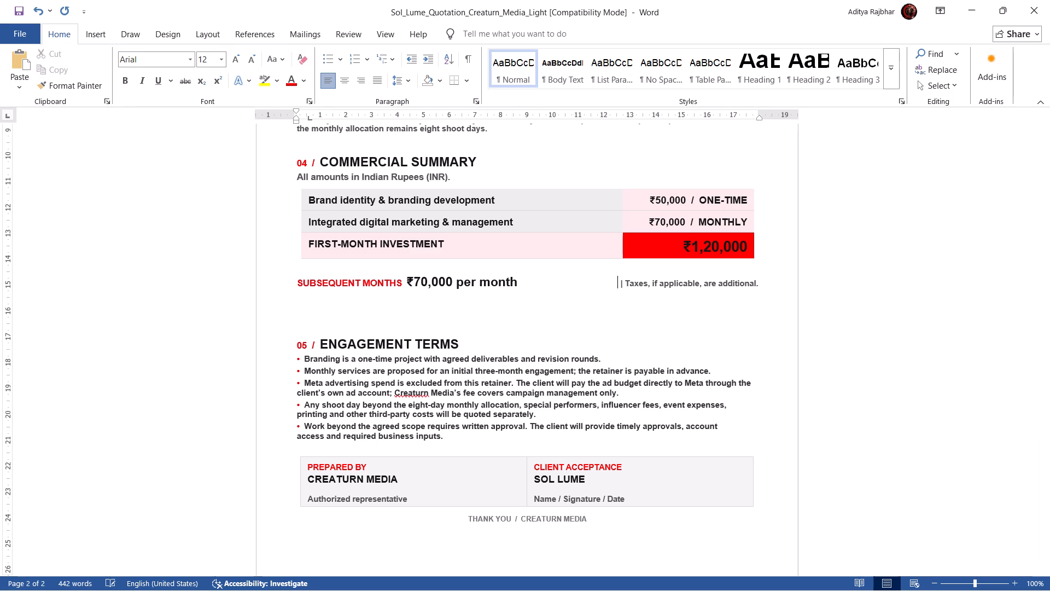
pyautogui.press('BackSpace')
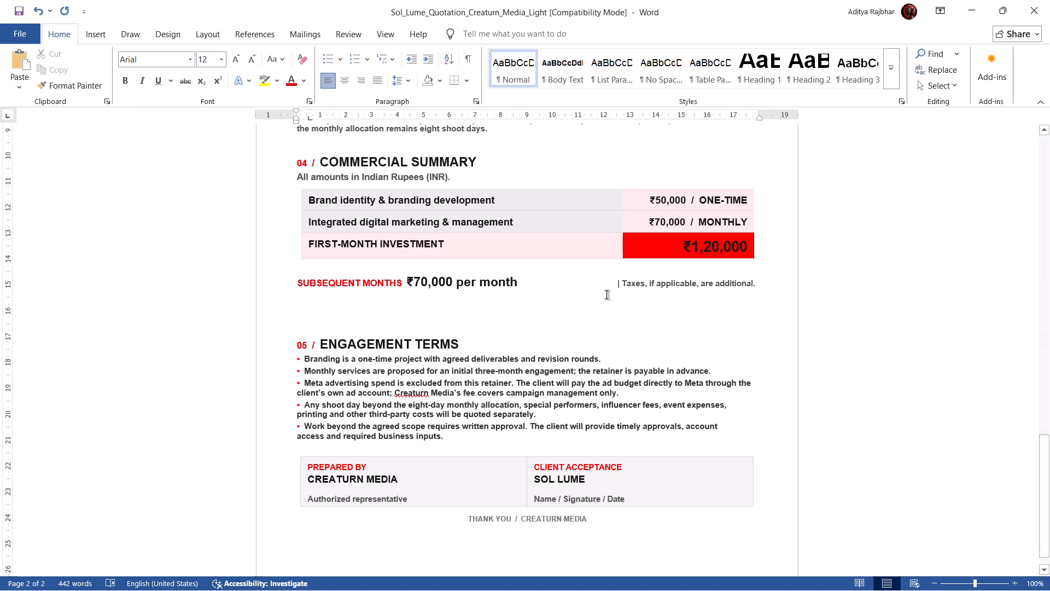
# Insert a blank line between "Planned output under the monthly marketing retainer." and the monthly deliverables table.
pyautogui.scroll(-4, 620, 347)
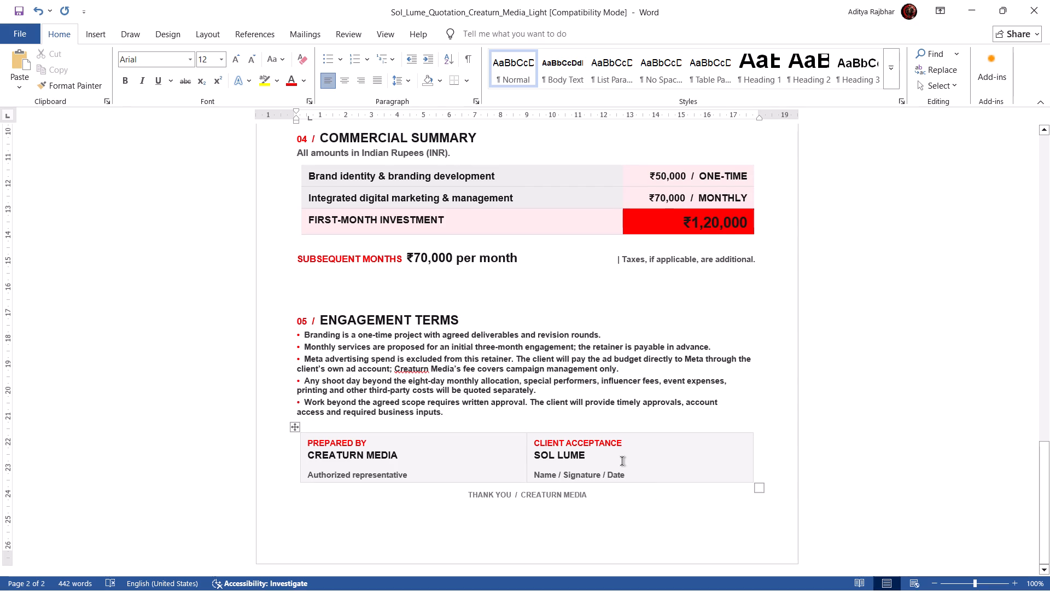
pyautogui.scroll(1, 569, 410)
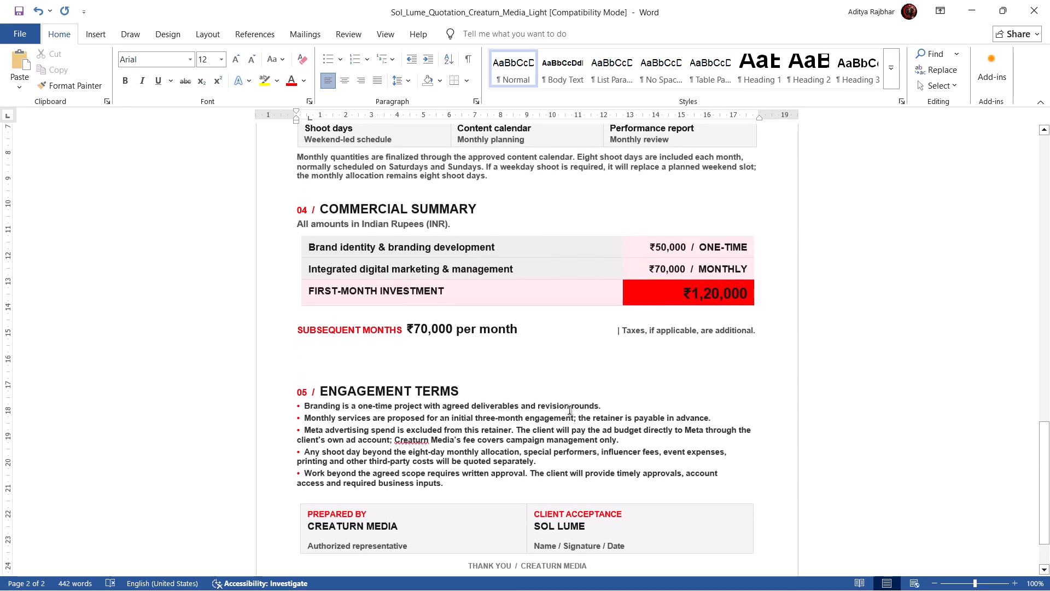
pyautogui.scroll(3, 569, 410)
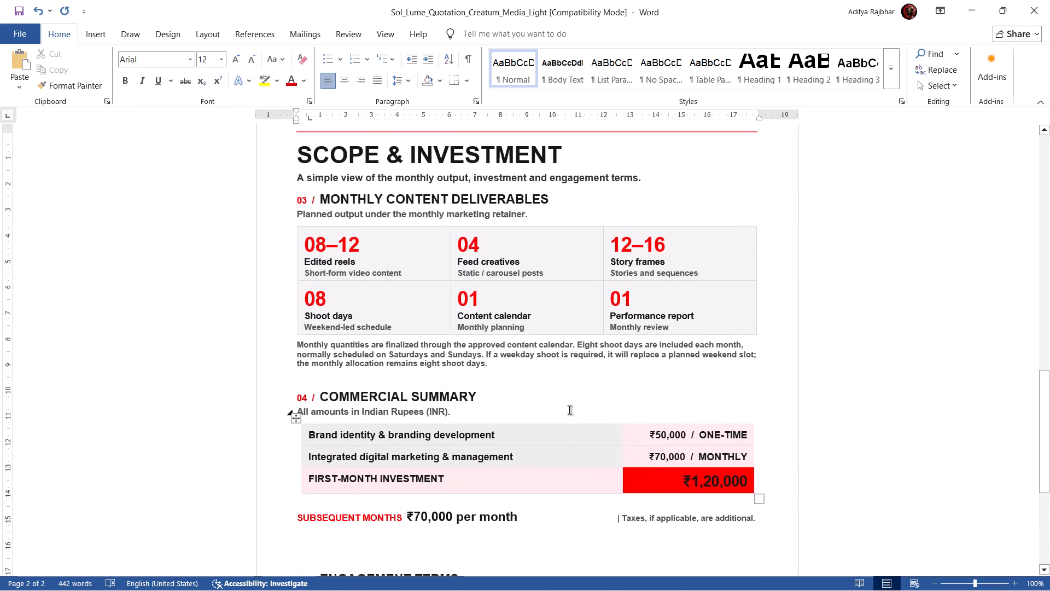
pyautogui.scroll(2, 569, 410)
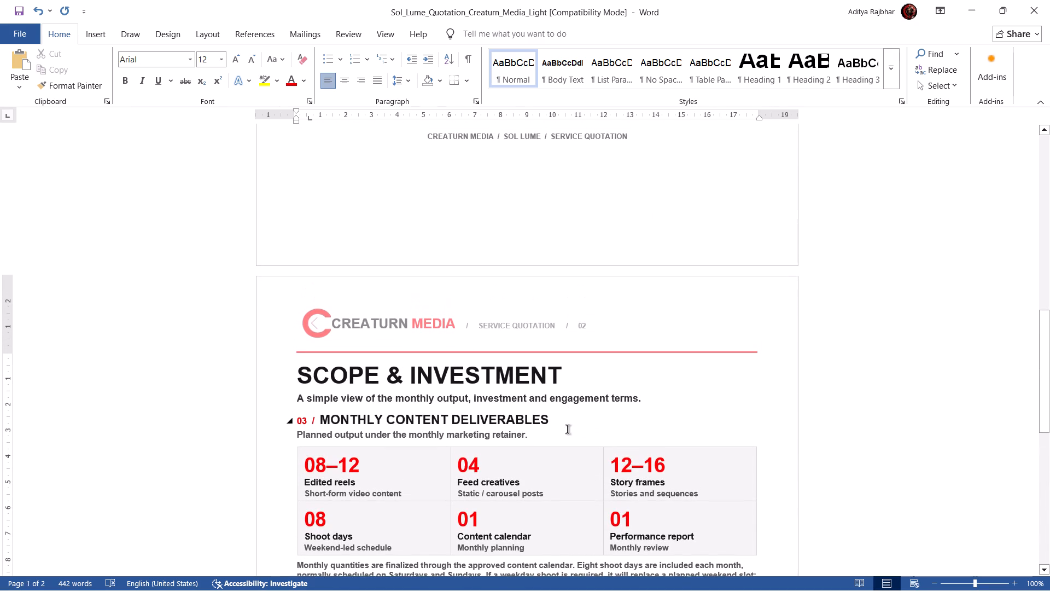
pyautogui.click(565, 437)
pyautogui.press('Return')
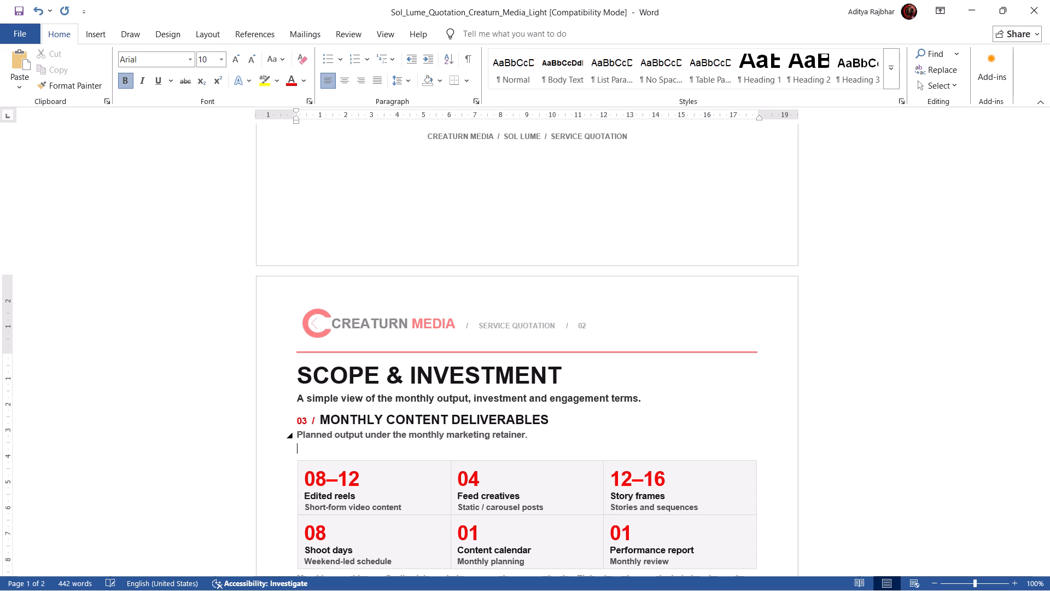
pyautogui.scroll(1, 565, 437)
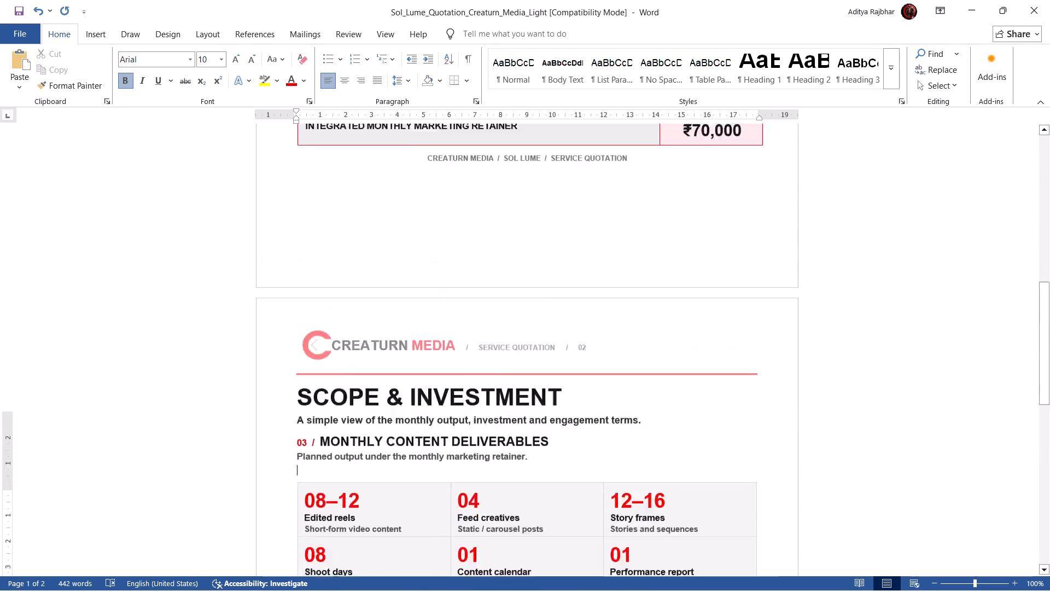
pyautogui.scroll(4, 565, 437)
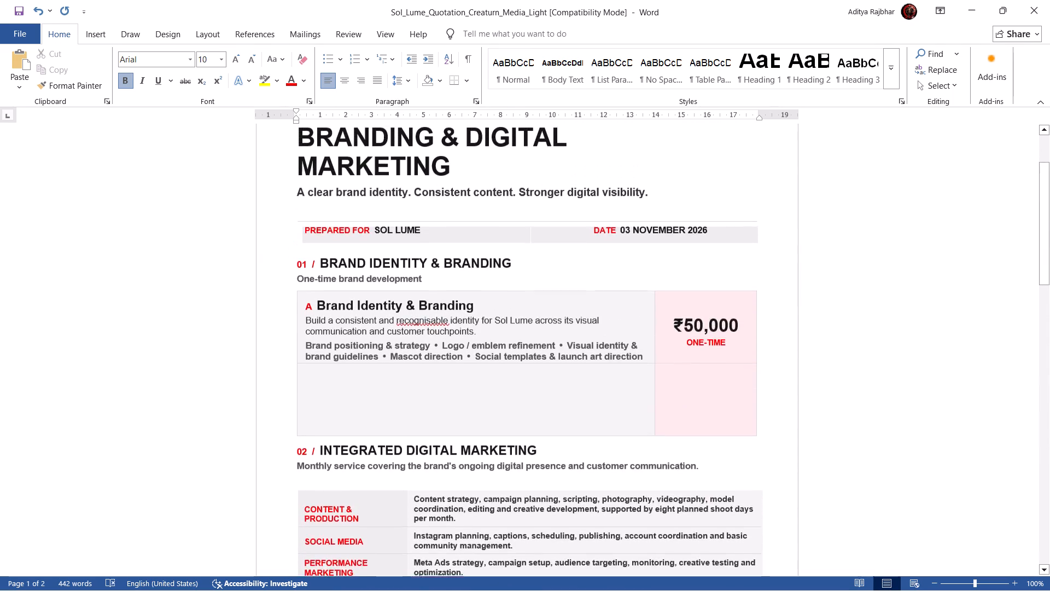
pyautogui.scroll(2, 565, 437)
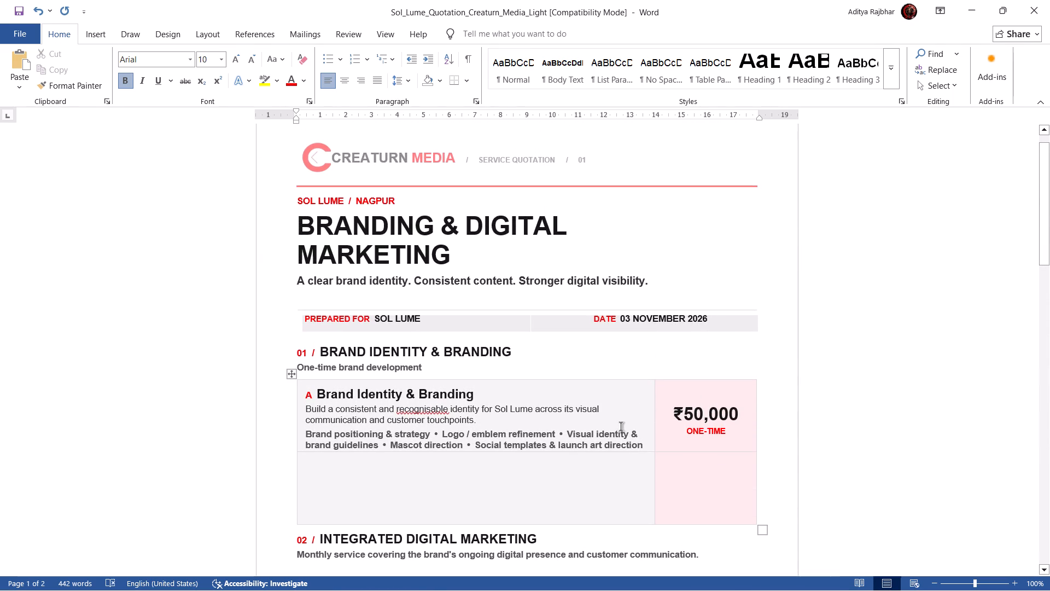
pyautogui.click(725, 316)
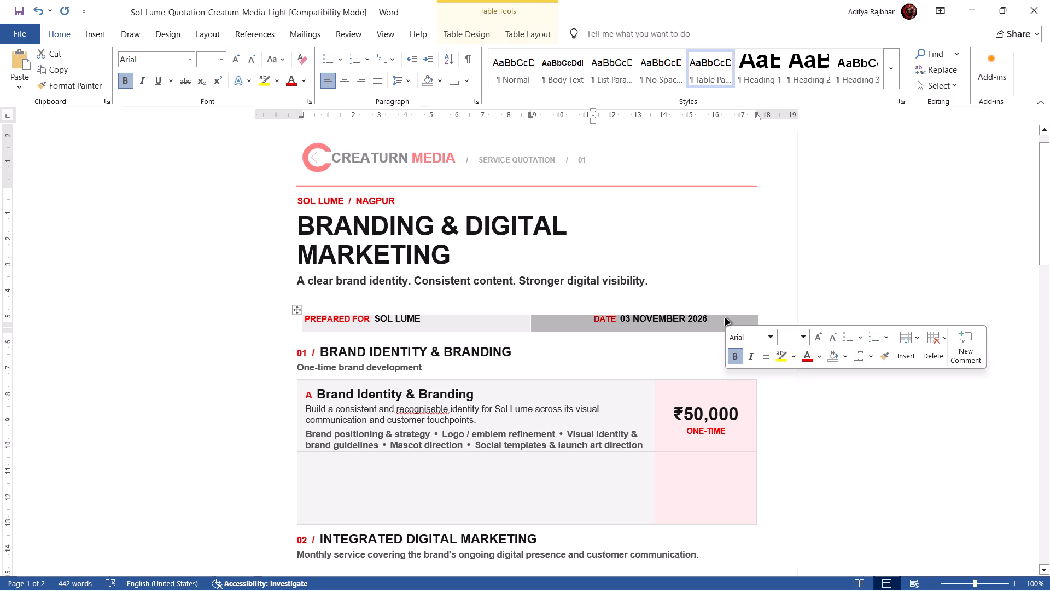
pyautogui.moveTo(725, 316); pyautogui.dragTo(726, 310)
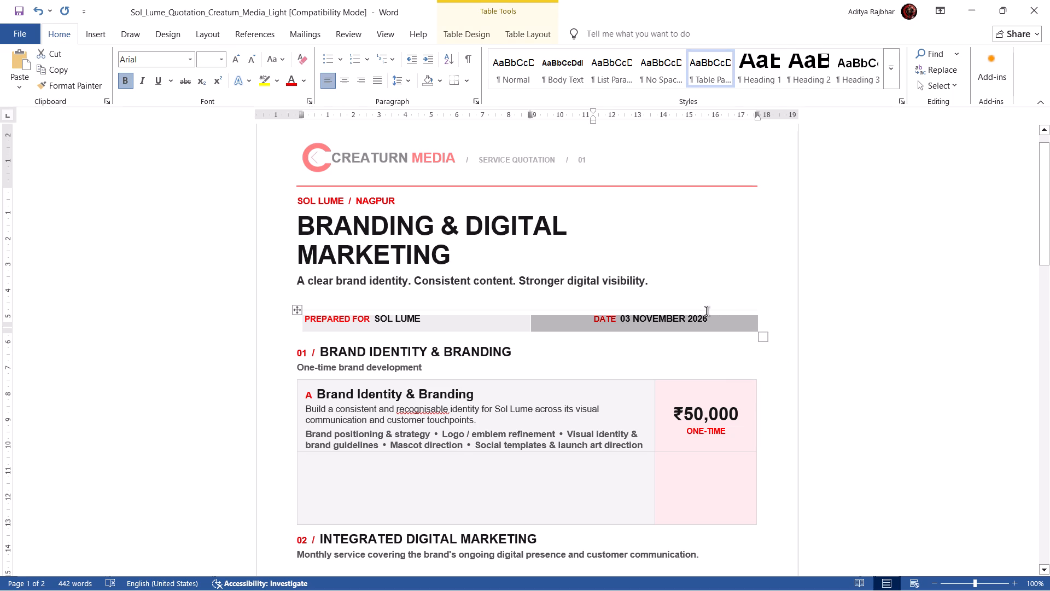
pyautogui.click(713, 334)
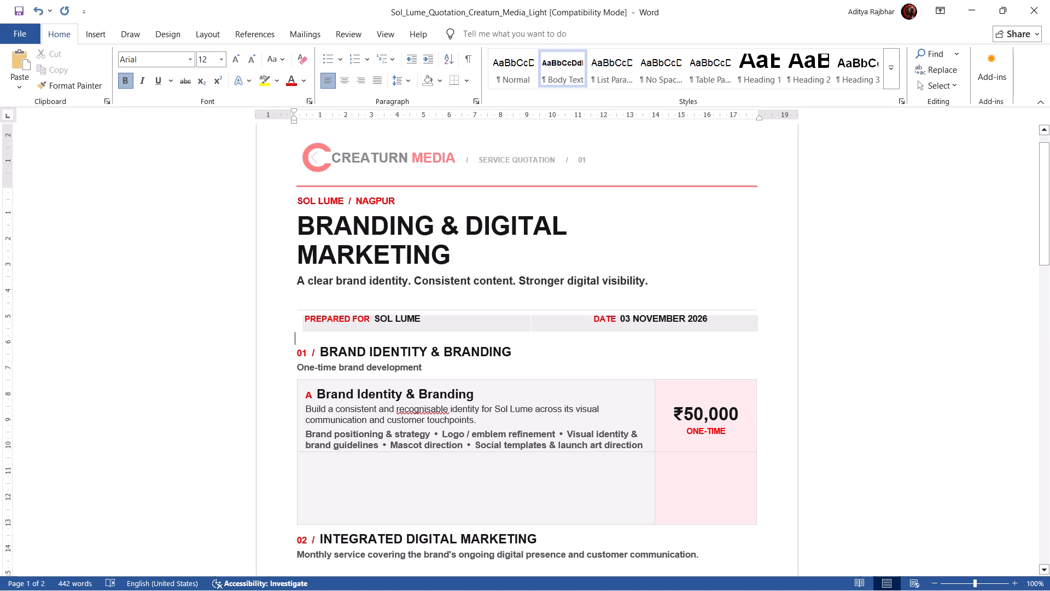
pyautogui.moveTo(712, 318); pyautogui.dragTo(464, 324)
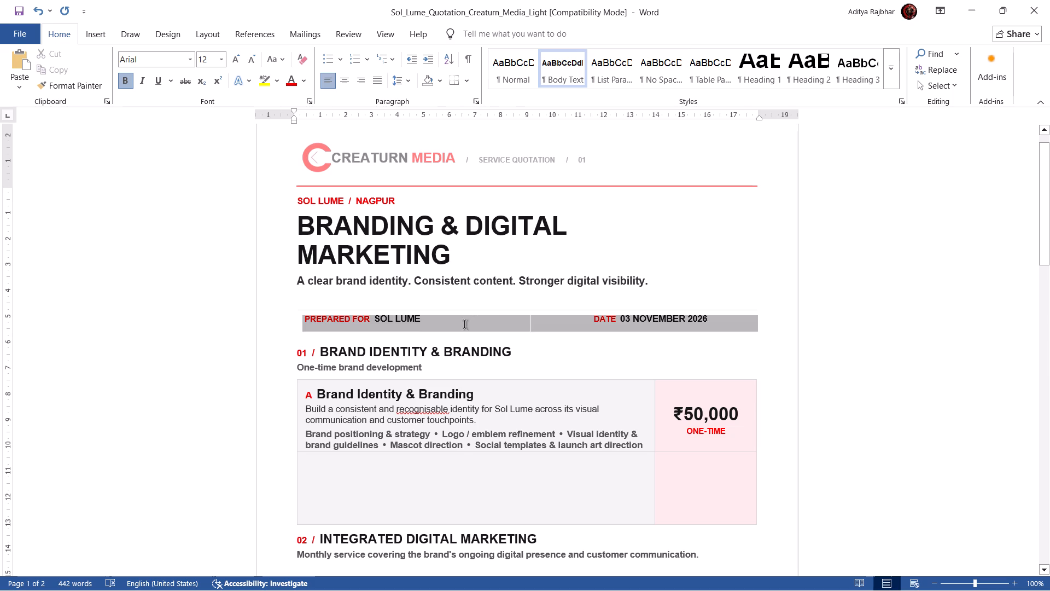
pyautogui.moveTo(464, 324); pyautogui.dragTo(425, 322)
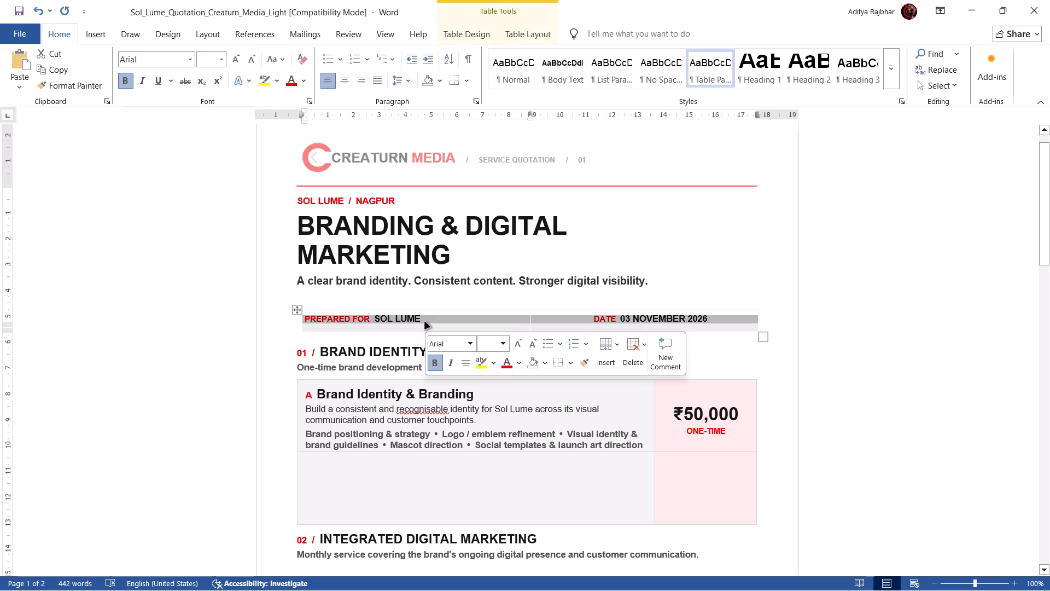
pyautogui.click(242, 63)
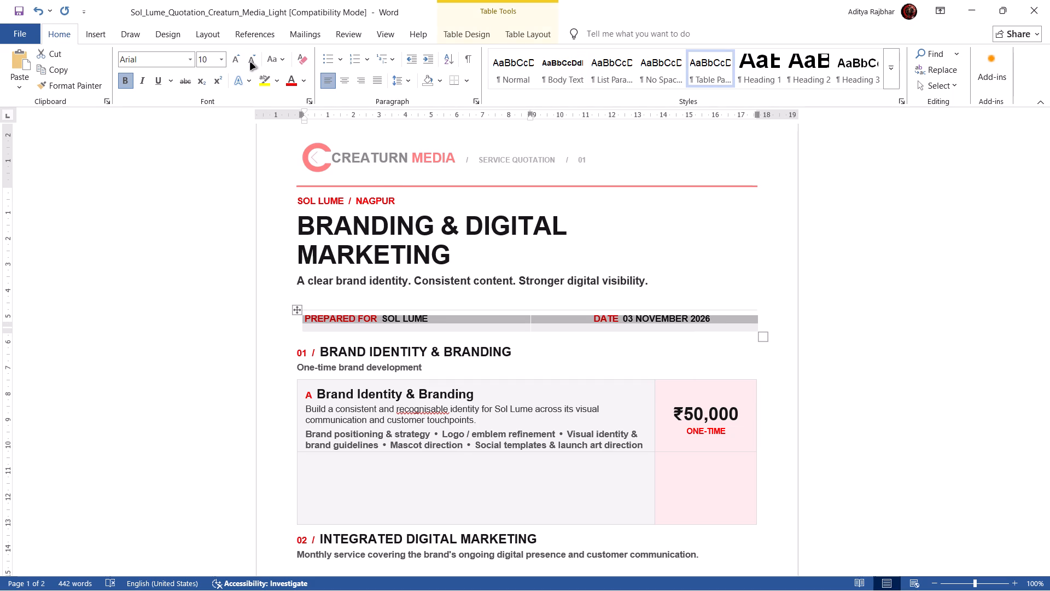
pyautogui.click(251, 63)
pyautogui.click(235, 61)
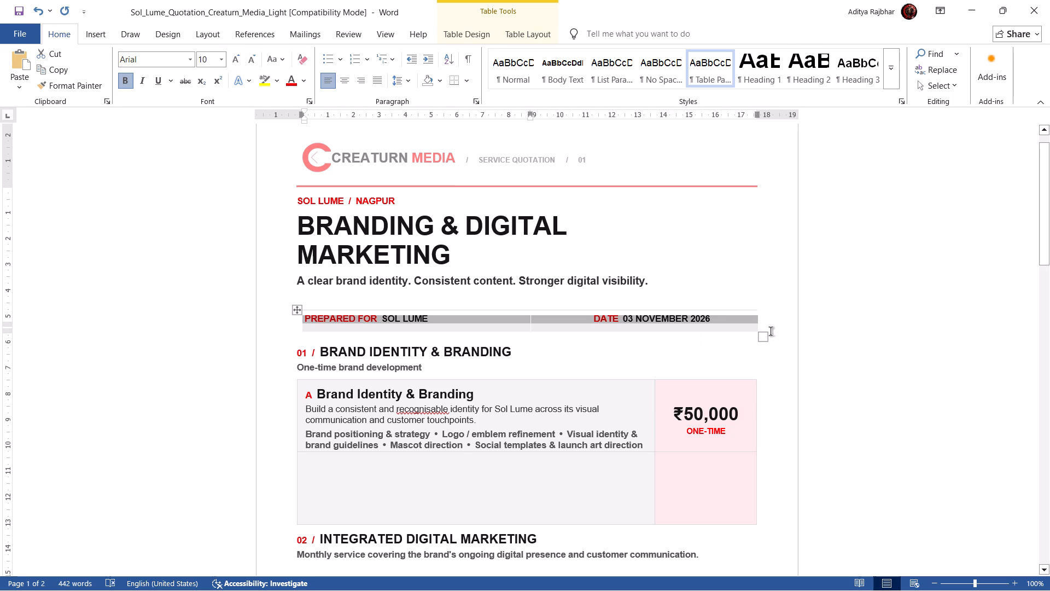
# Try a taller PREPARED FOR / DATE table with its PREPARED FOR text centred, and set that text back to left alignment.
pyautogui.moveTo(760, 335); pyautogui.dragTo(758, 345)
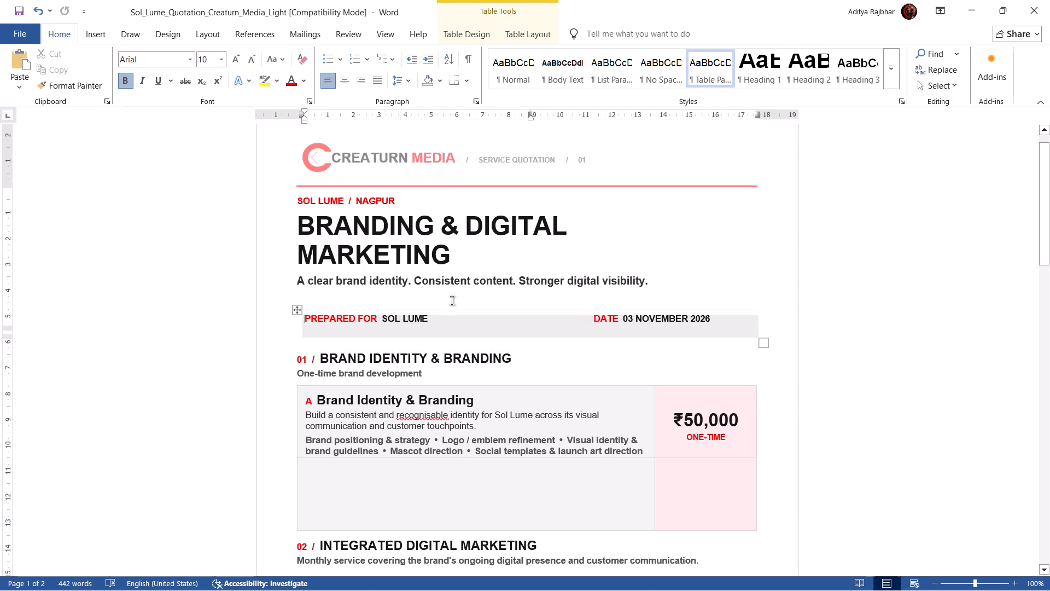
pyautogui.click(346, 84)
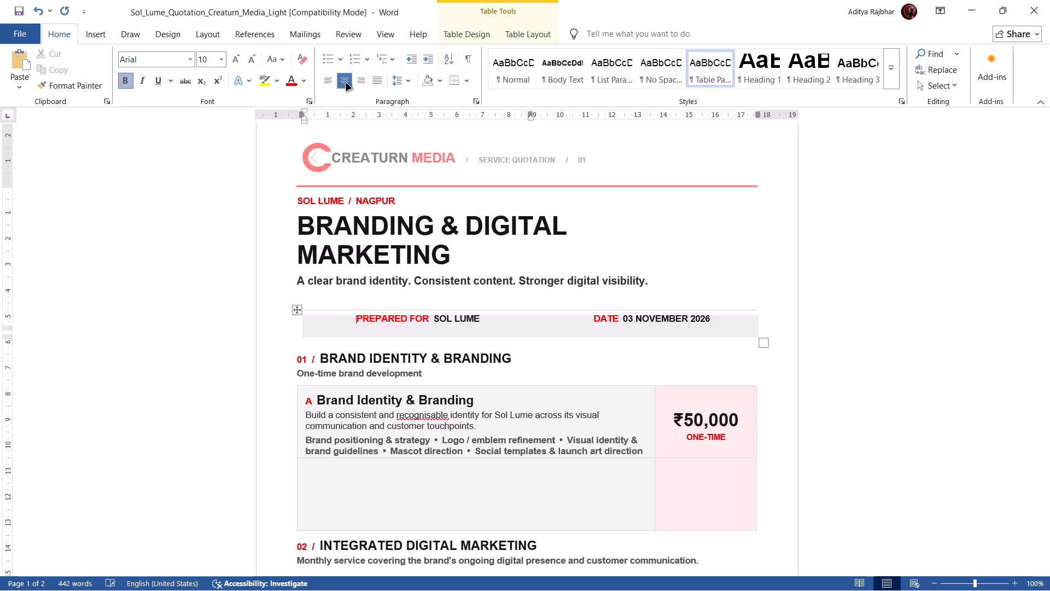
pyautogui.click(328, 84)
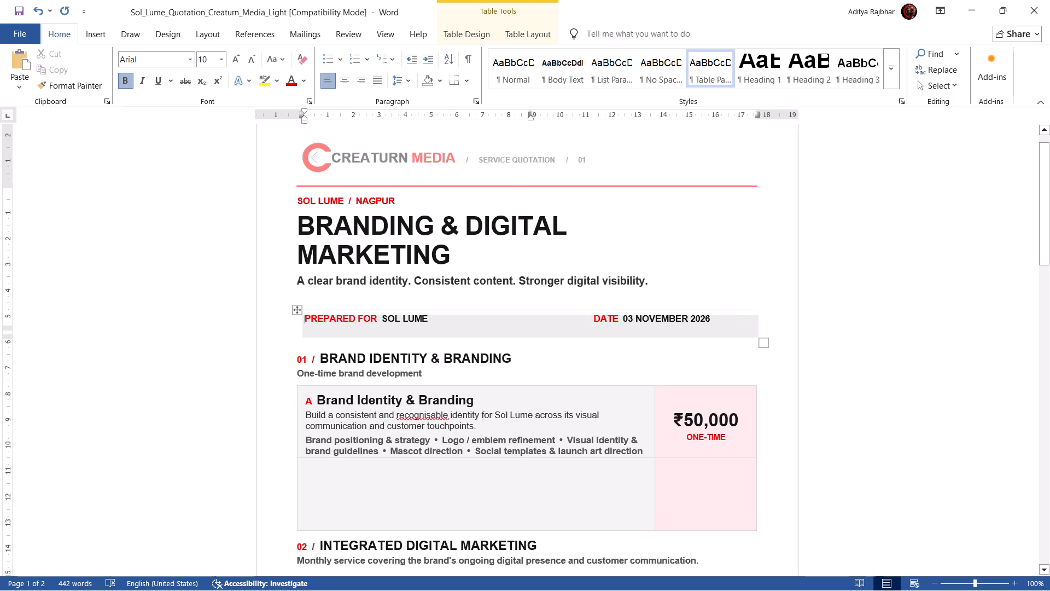
# Resize the PREPARED FOR / DATE table to a slimmer height and slightly wider, matching the marketing services table's right edge.
pyautogui.moveTo(765, 340); pyautogui.dragTo(763, 329)
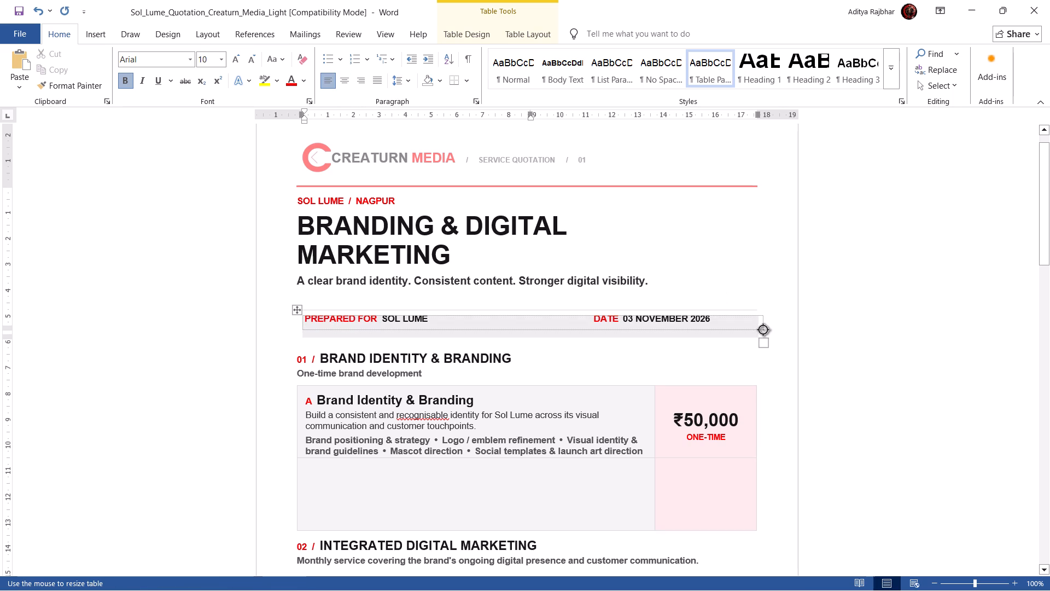
pyautogui.moveTo(763, 329); pyautogui.dragTo(762, 329)
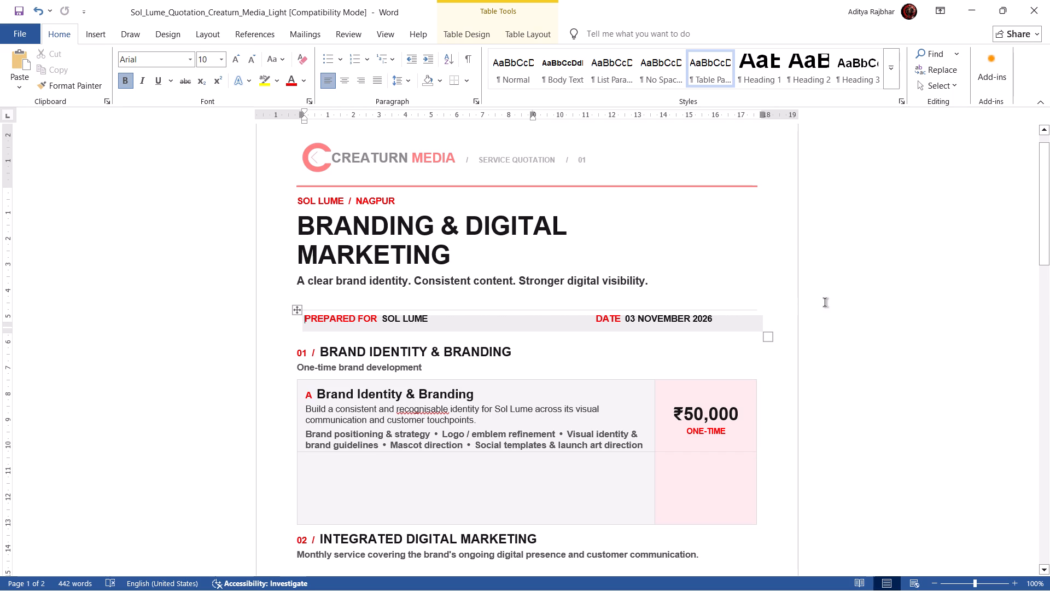
pyautogui.click(825, 302)
# Delete the entire empty row beneath the ₹50,000 row in the Brand Identity & Branding table.
pyautogui.scroll(-1, 776, 289)
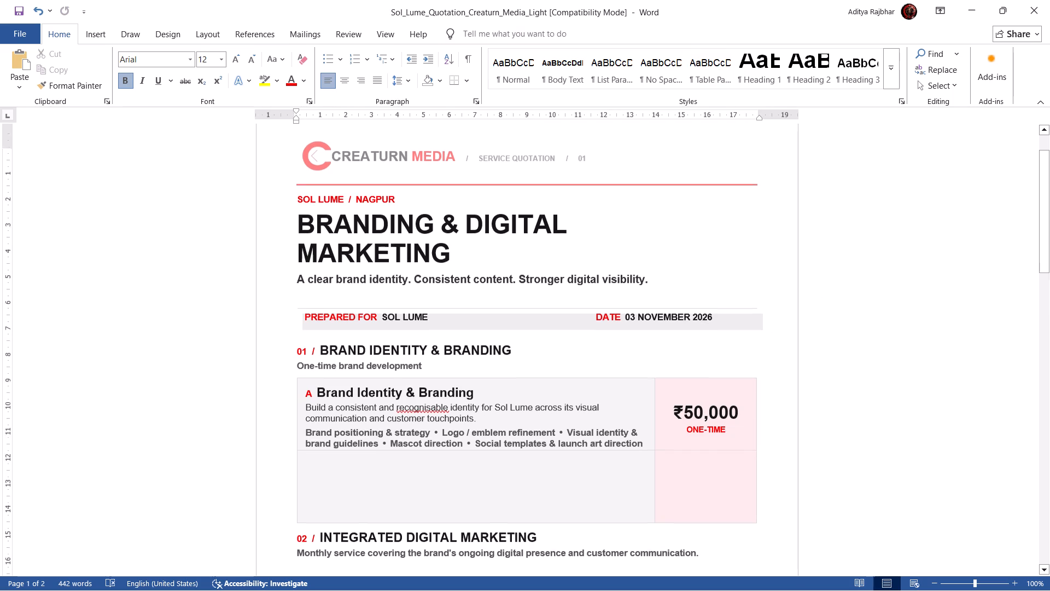
pyautogui.scroll(-1, 776, 289)
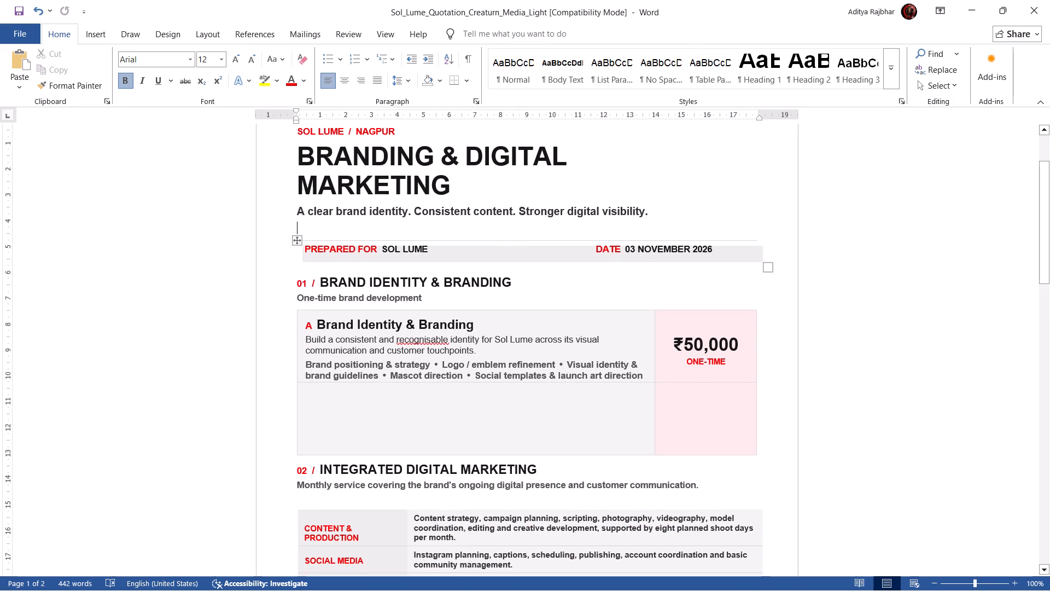
pyautogui.click(750, 255)
pyautogui.click(807, 259)
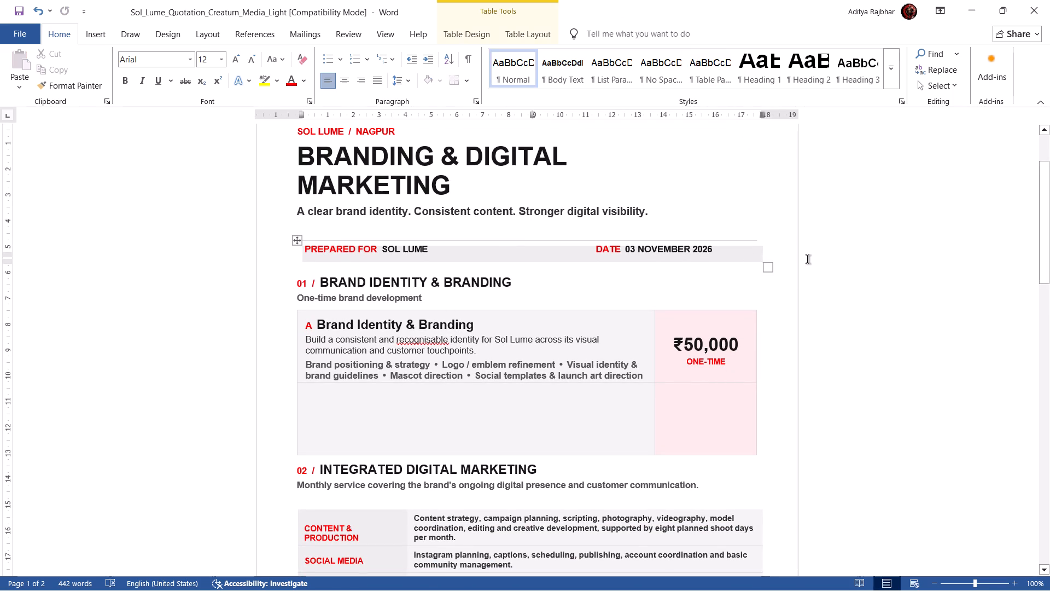
pyautogui.click(728, 392)
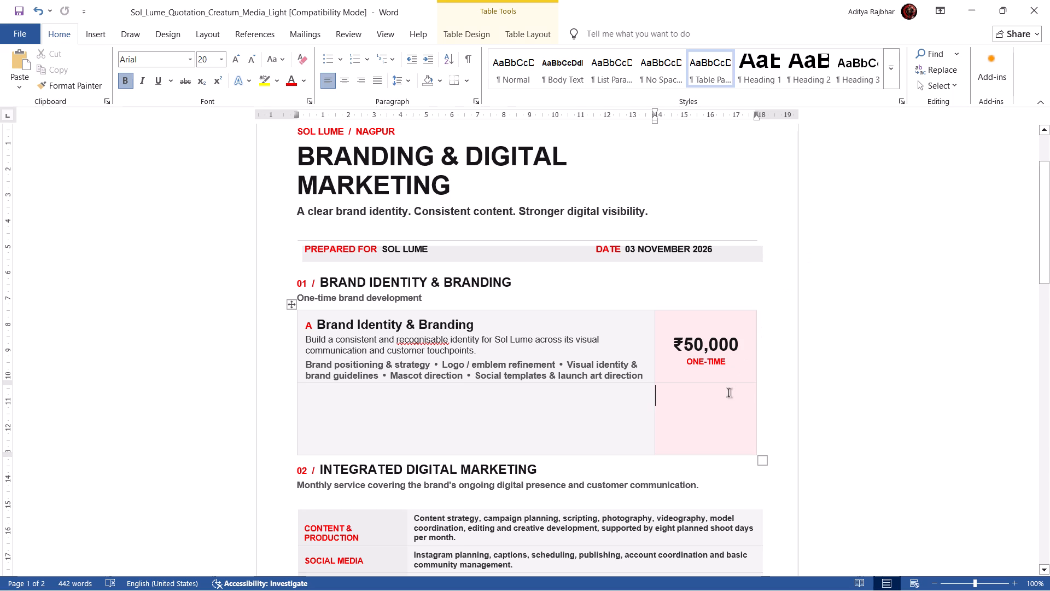
pyautogui.rightClick(702, 400)
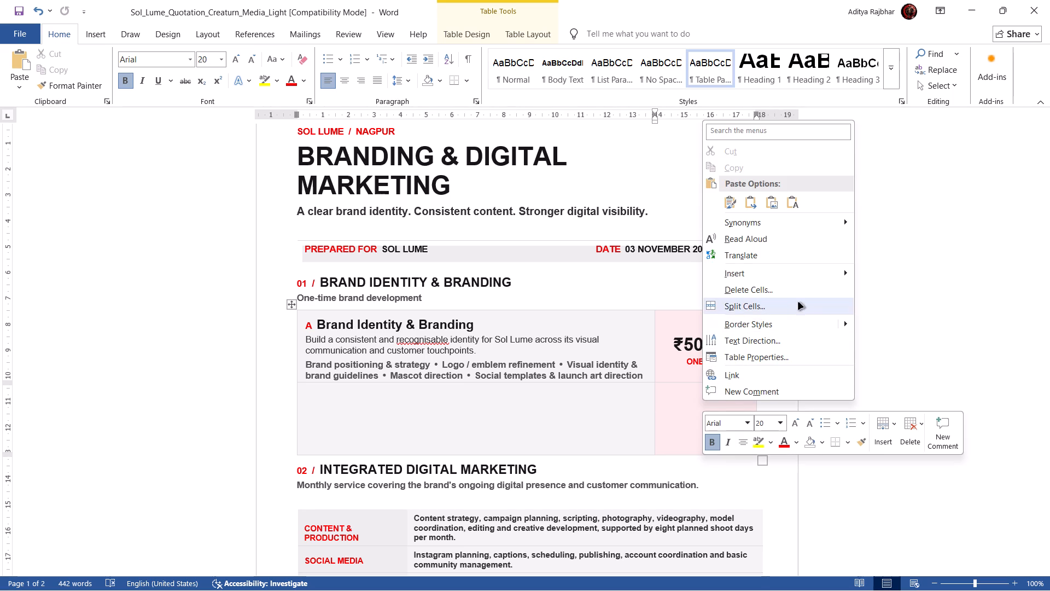
pyautogui.click(802, 293)
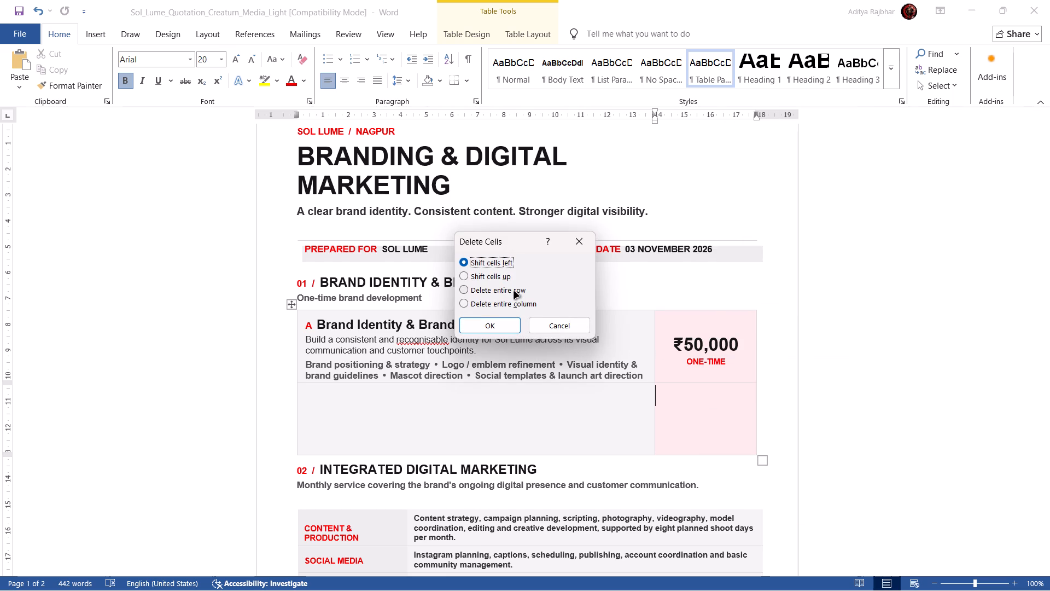
pyautogui.click(514, 292)
pyautogui.click(506, 321)
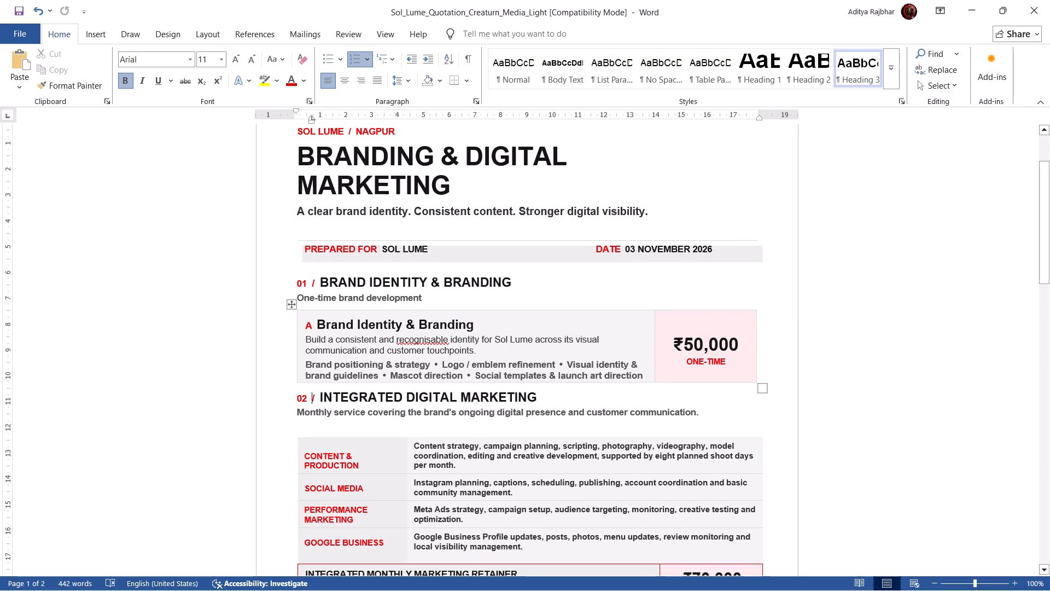
# Insert an unnumbered blank line between the Brand Identity & Branding table and the "INTEGRATED DIGITAL MARKETING" heading, keeping that heading numbered 02.
pyautogui.press('Left')
pyautogui.press('Left')
pyautogui.press('Right')
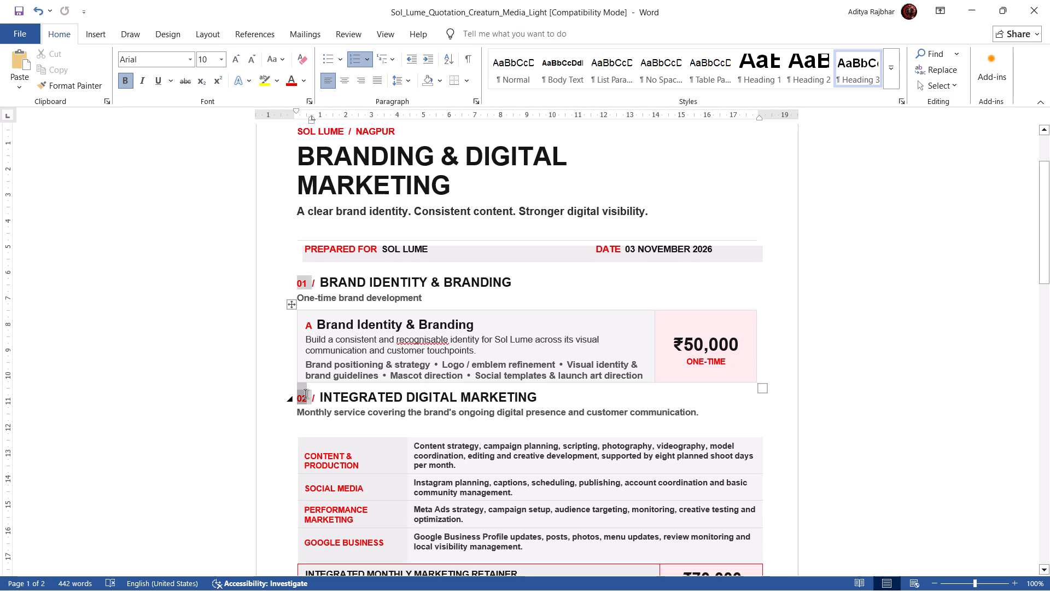
pyautogui.press('Right')
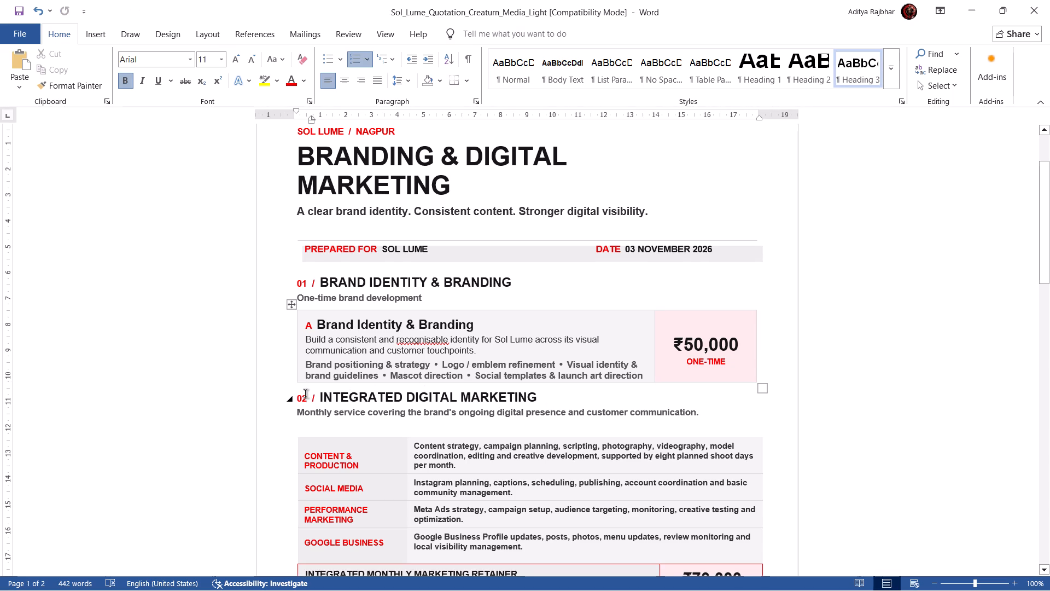
pyautogui.press('Left')
pyautogui.press('Right')
pyautogui.press('Return')
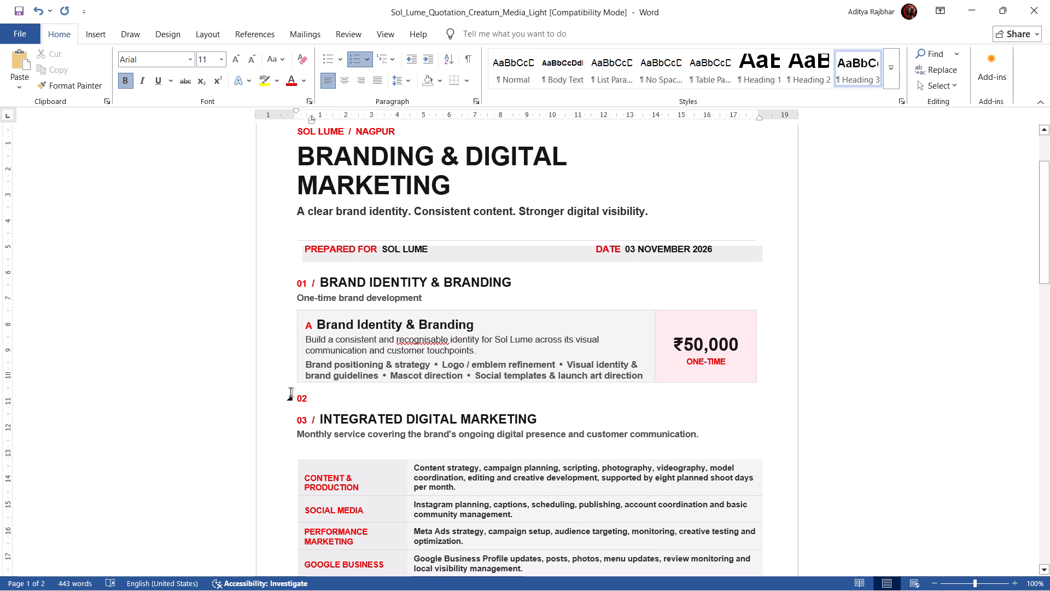
pyautogui.click(309, 399)
pyautogui.press('BackSpace')
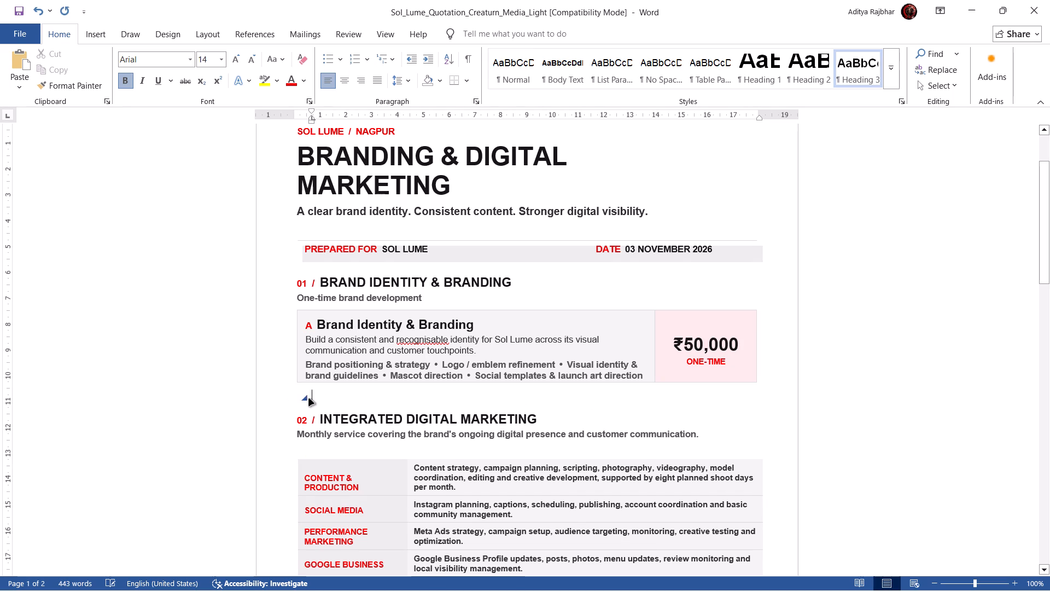
pyautogui.press('BackSpace')
# Move the "CREATURN MEDIA / SOL LUME / SERVICE QUOTATION" footer line to the bottom of page 1 with nine blank lines above it.
pyautogui.scroll(-2, 470, 441)
pyautogui.hscroll(1, 470, 441)
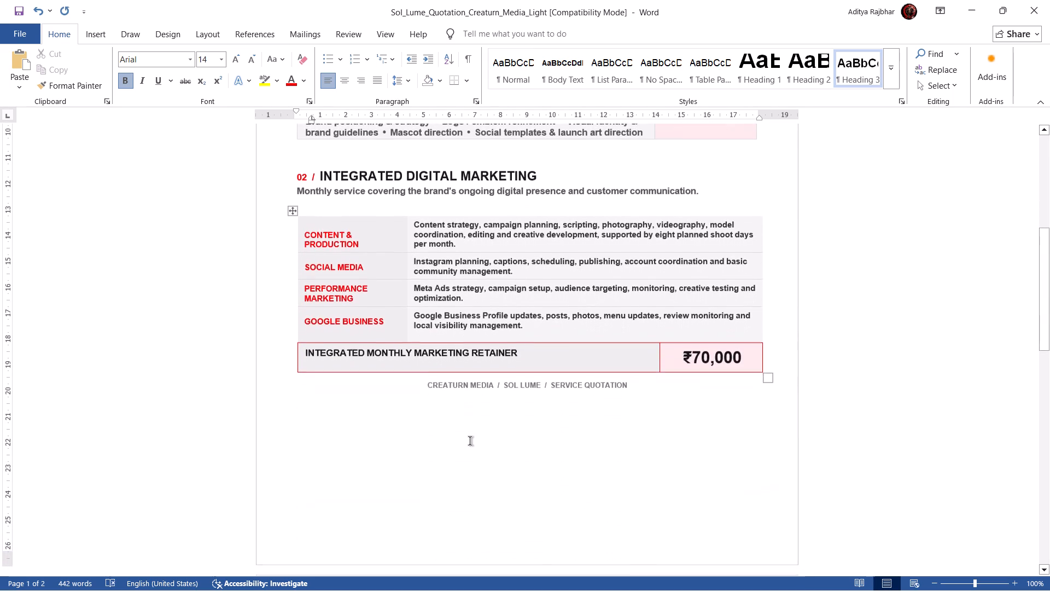
pyautogui.hscroll(1, 470, 441)
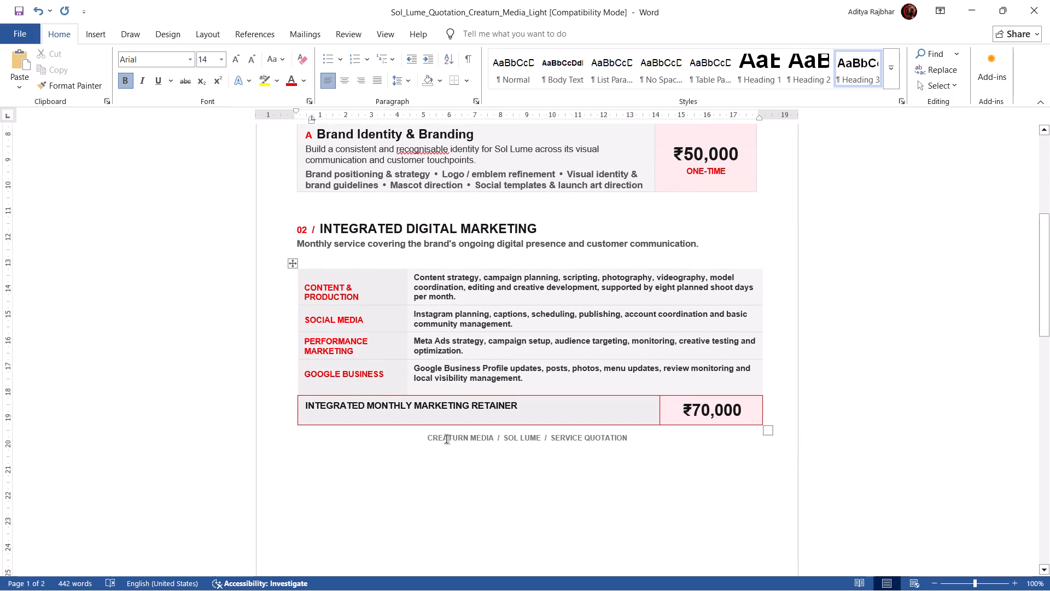
pyautogui.click(428, 439)
pyautogui.press('Return')
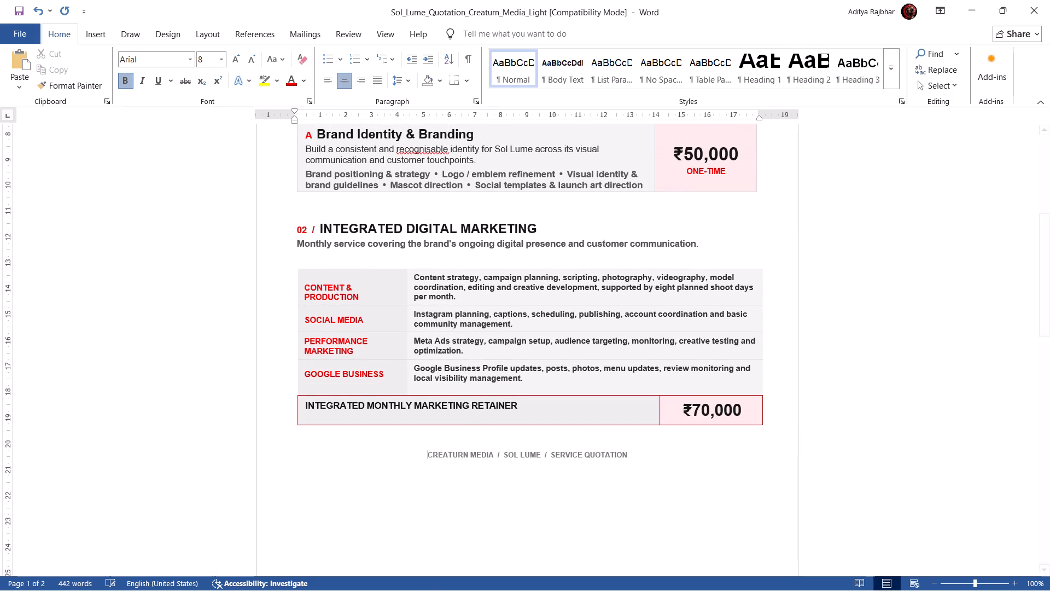
pyautogui.press('Return')
pyautogui.press('Return')
pyautogui.press('Return')
pyautogui.press('Return')
pyautogui.scroll(-1, 428, 439)
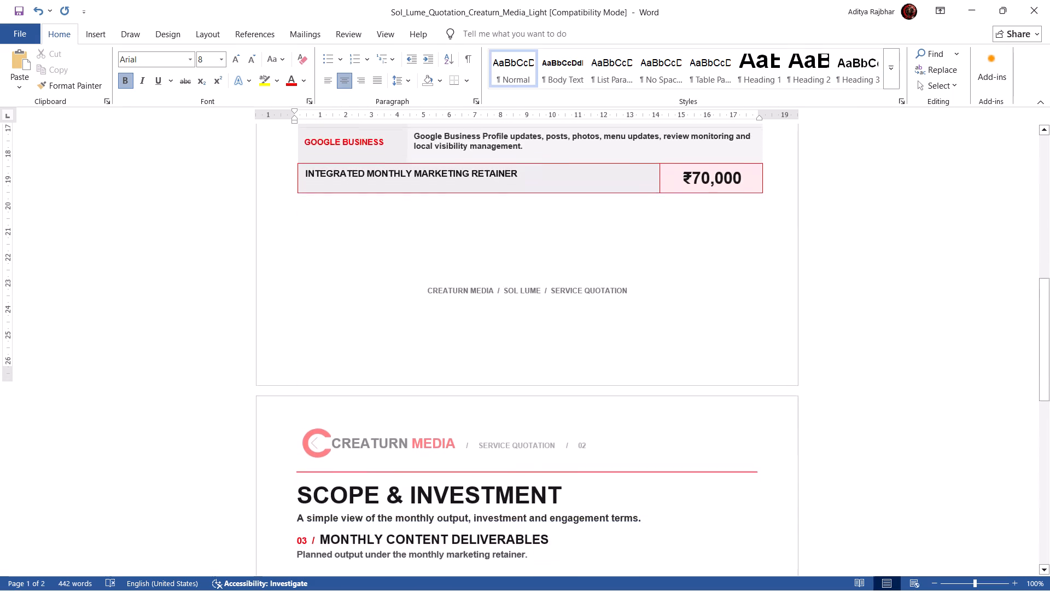
pyautogui.scroll(-1, 428, 439)
pyautogui.press('Return')
pyautogui.press('Return')
pyautogui.press('Return')
pyautogui.press('Return')
pyautogui.press('Return')
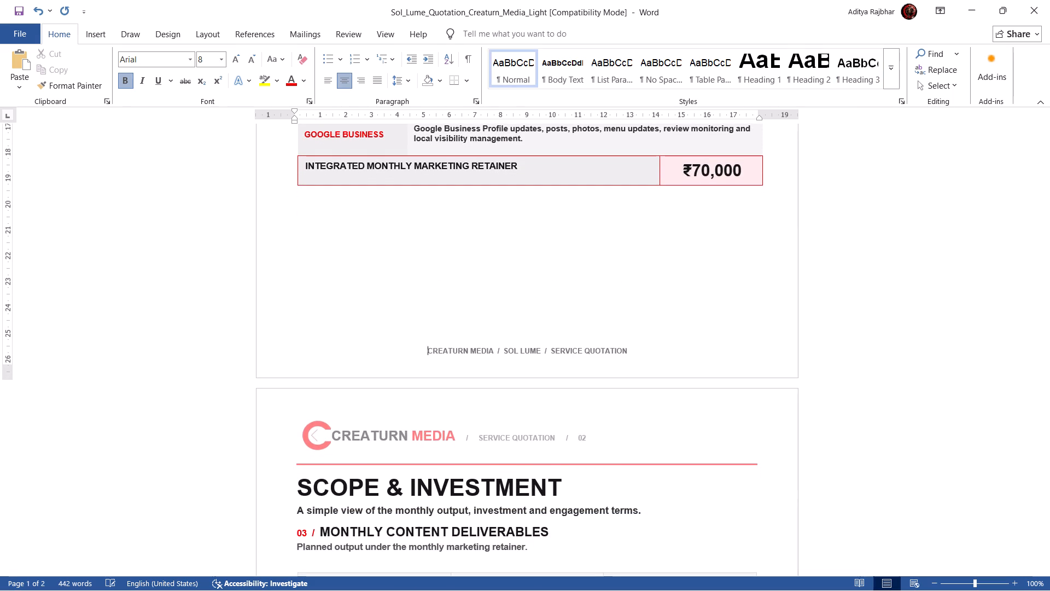
pyautogui.press('BackSpace')
# Insert two blank lines above the "THANK YOU / CREATURN MEDIA" closing line on page 2.
pyautogui.scroll(3, 428, 439)
pyautogui.hscroll(1, 428, 439)
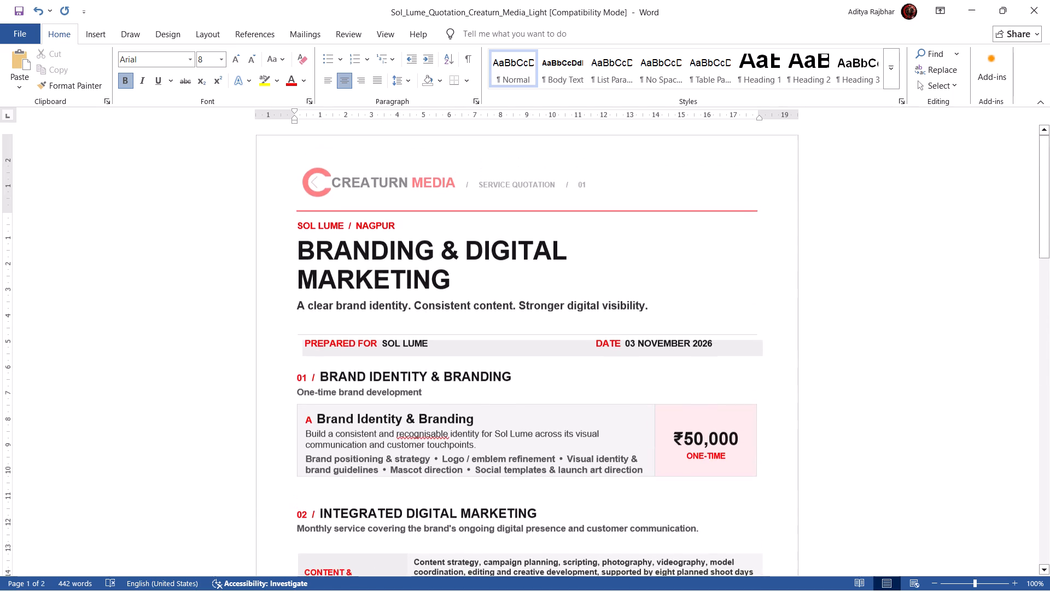
pyautogui.hscroll(1, 428, 439)
pyautogui.scroll(-2, 428, 439)
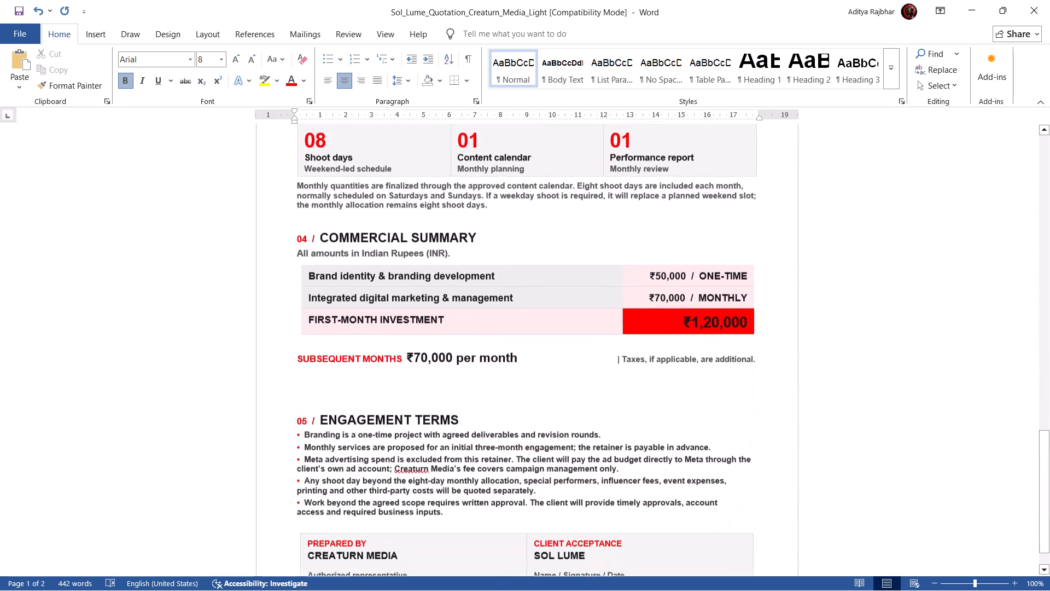
pyautogui.scroll(-2, 428, 439)
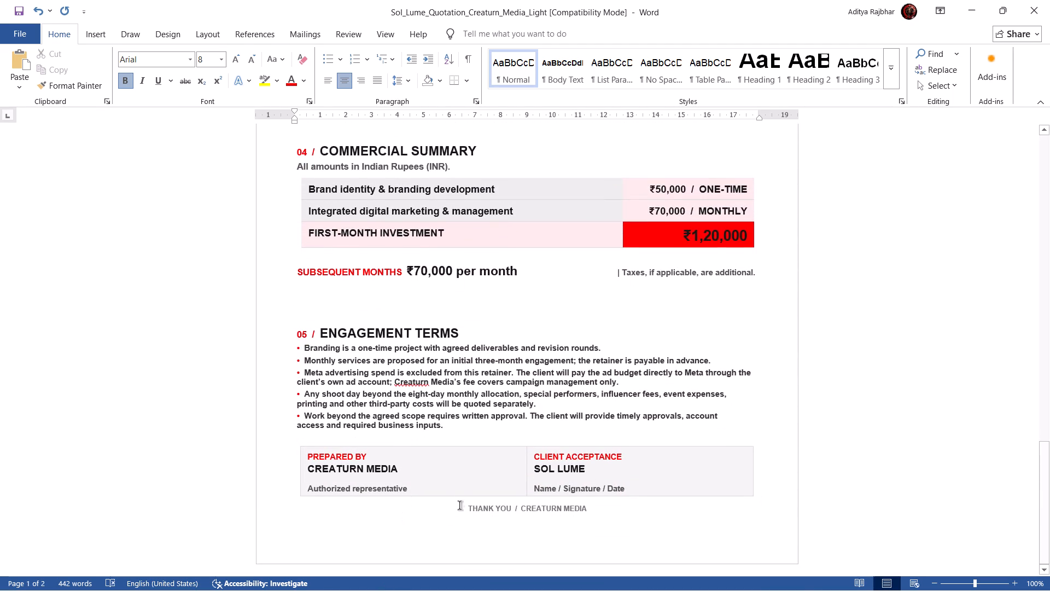
pyautogui.click(465, 507)
pyautogui.press('Return')
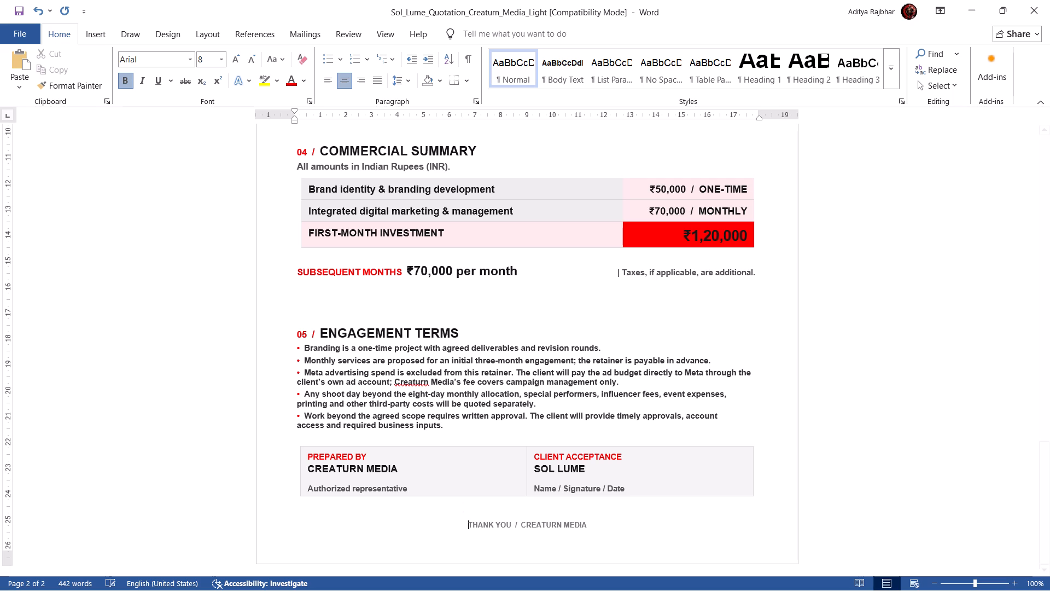
pyautogui.press('Return')
pyautogui.press('Return')
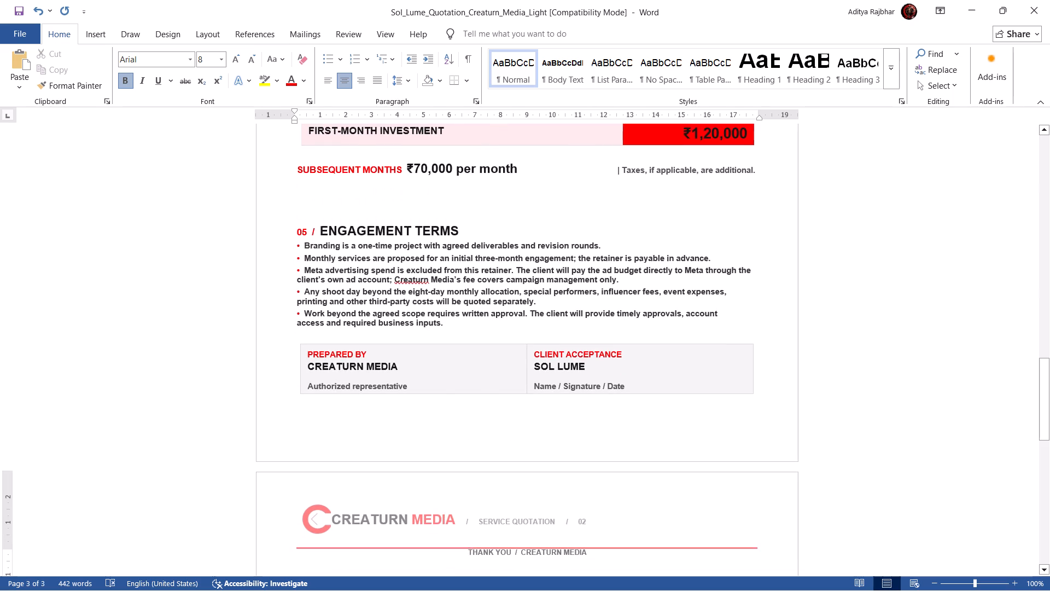
pyautogui.press('BackSpace')
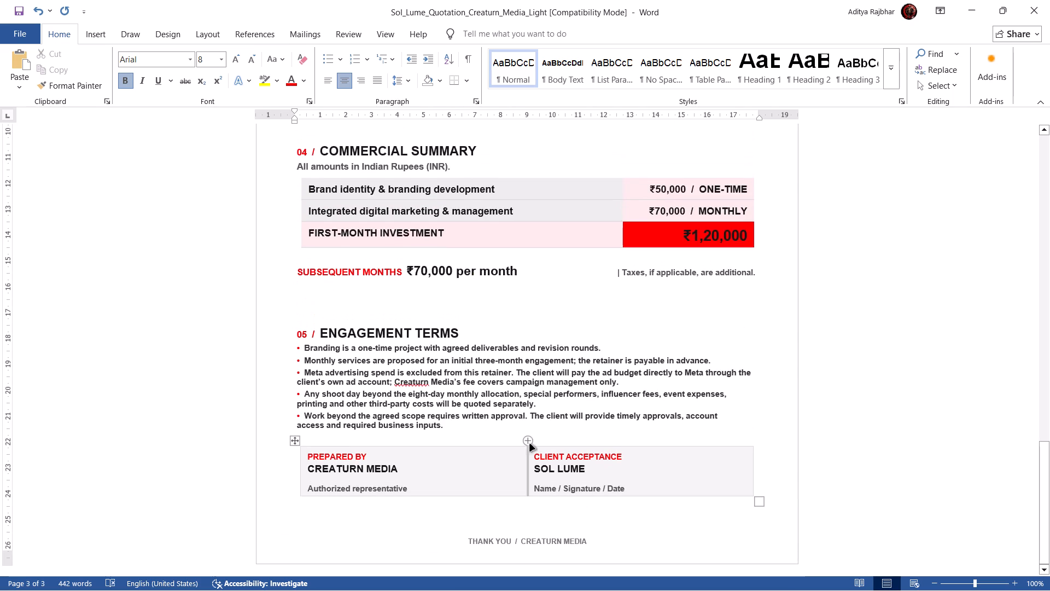
# Delete four of the small blank lines between the SUBSEQUENT MONTHS line and the "ENGAGEMENT TERMS" heading.
pyautogui.click(419, 311)
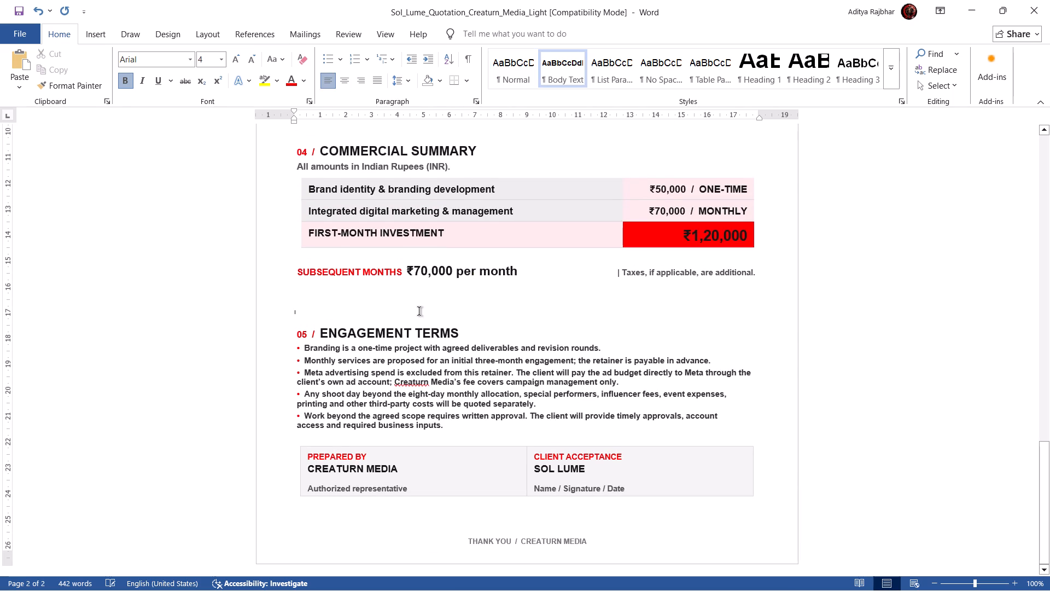
pyautogui.press('BackSpace')
pyautogui.press('BackSpace')
pyautogui.press('BackSpace')
pyautogui.press('BackSpace')
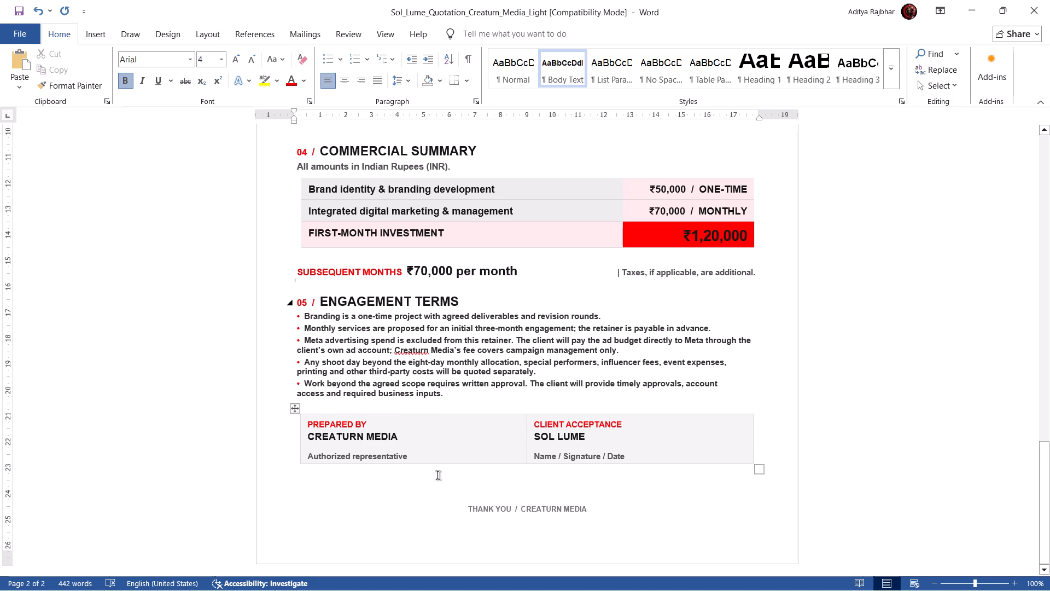
# Move the "THANK YOU / CREATURN MEDIA" line to the bottom of page 2 by adding two more blank lines above it.
pyautogui.click(462, 511)
pyautogui.press('Return')
pyautogui.press('Return')
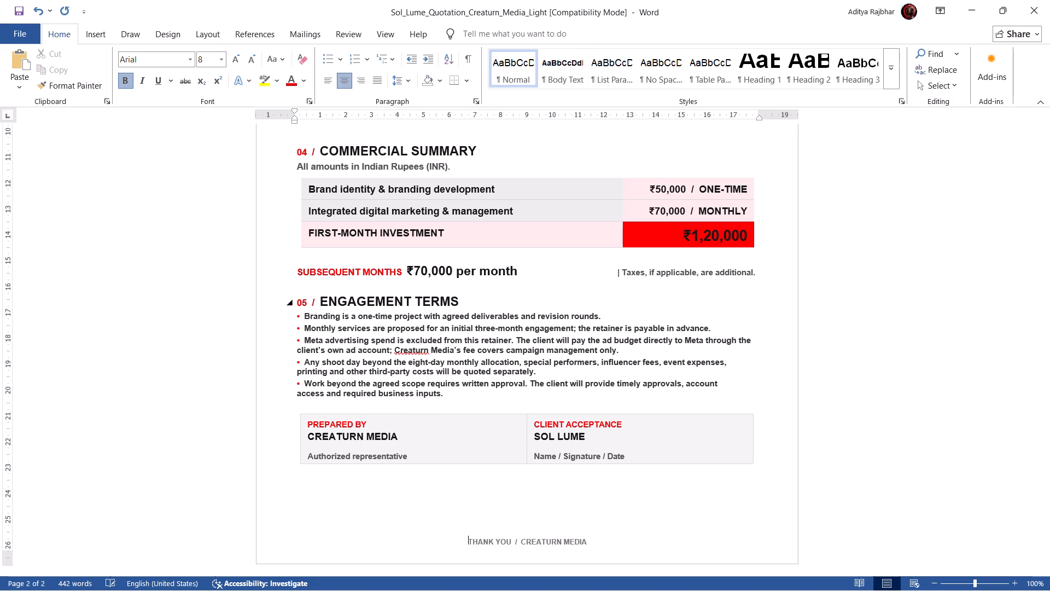
pyautogui.press('Return')
pyautogui.press('BackSpace')
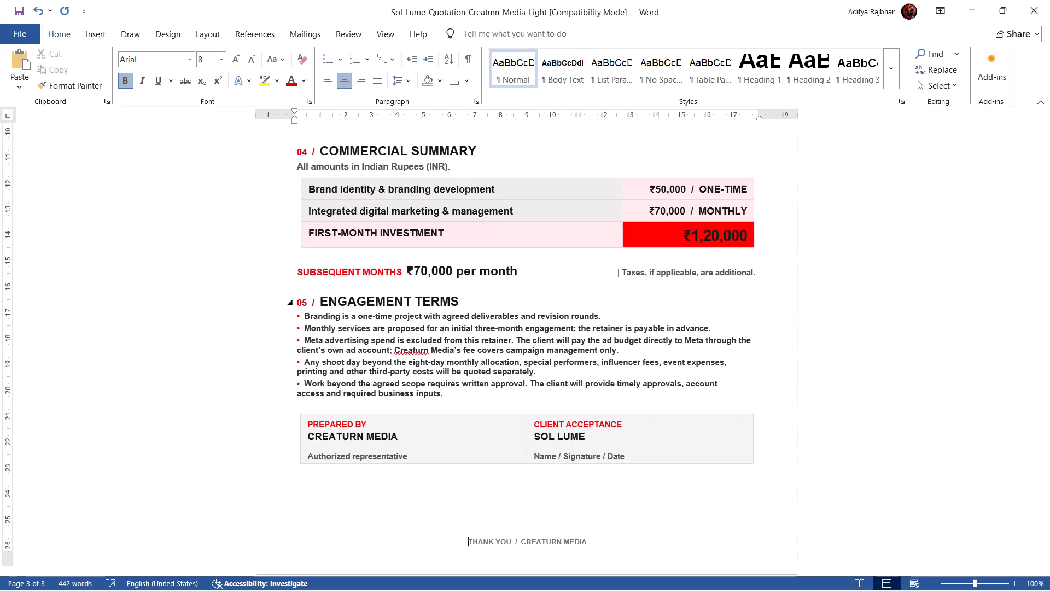
# Review the layout, spacing and tables of both quotation pages.
pyautogui.scroll(3, 462, 511)
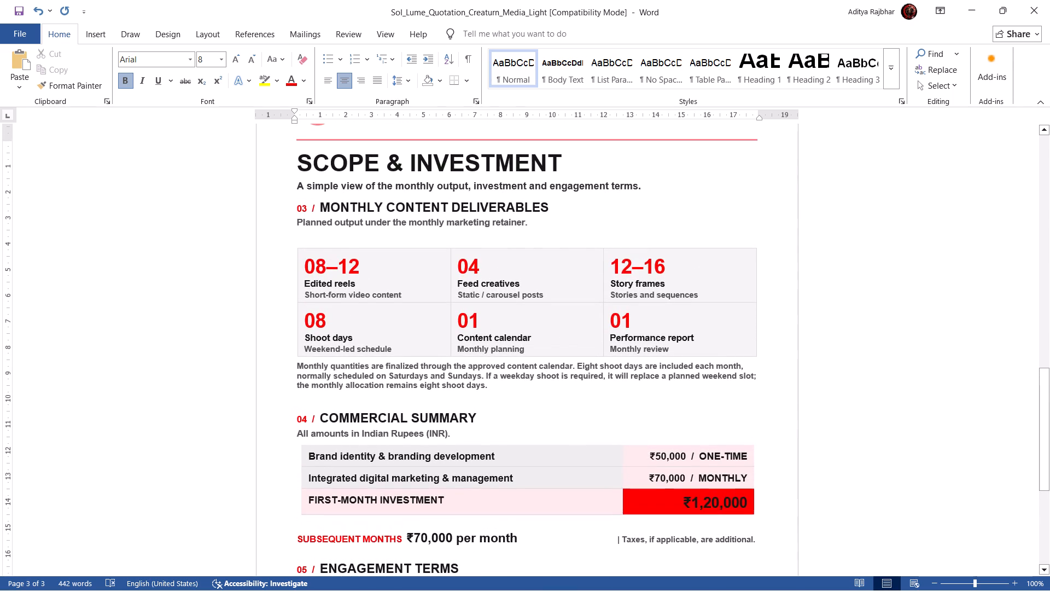
pyautogui.scroll(4, 462, 511)
pyautogui.hscroll(1, 462, 511)
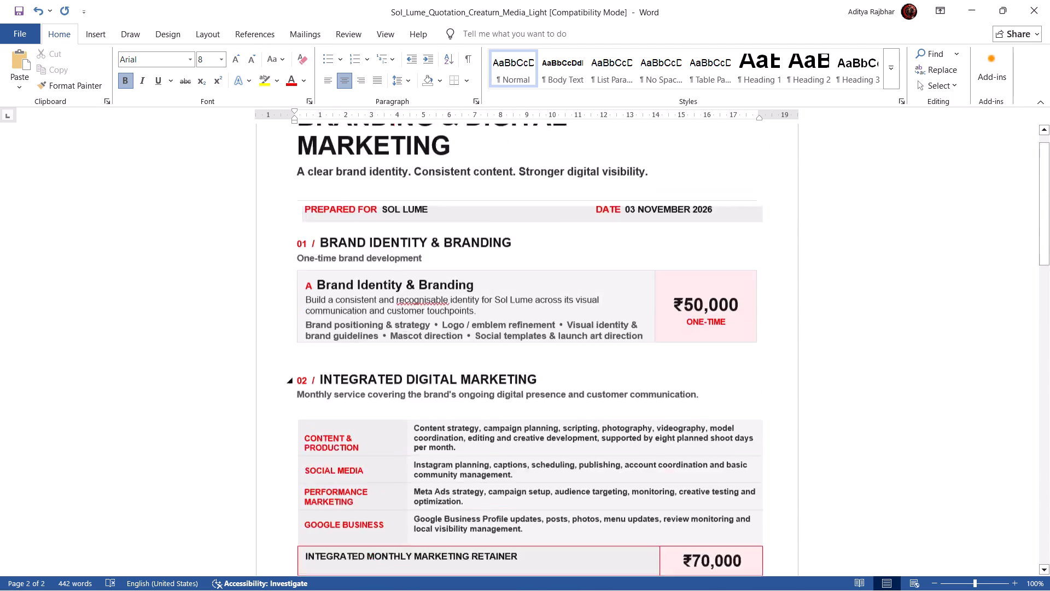
pyautogui.hscroll(1, 462, 511)
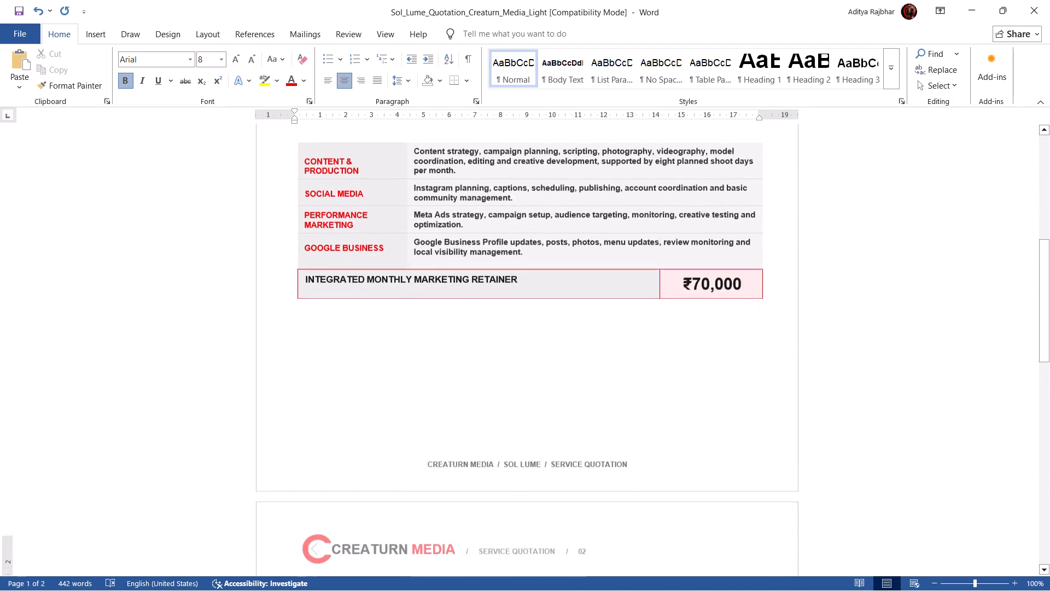
pyautogui.hscroll(1, 462, 511)
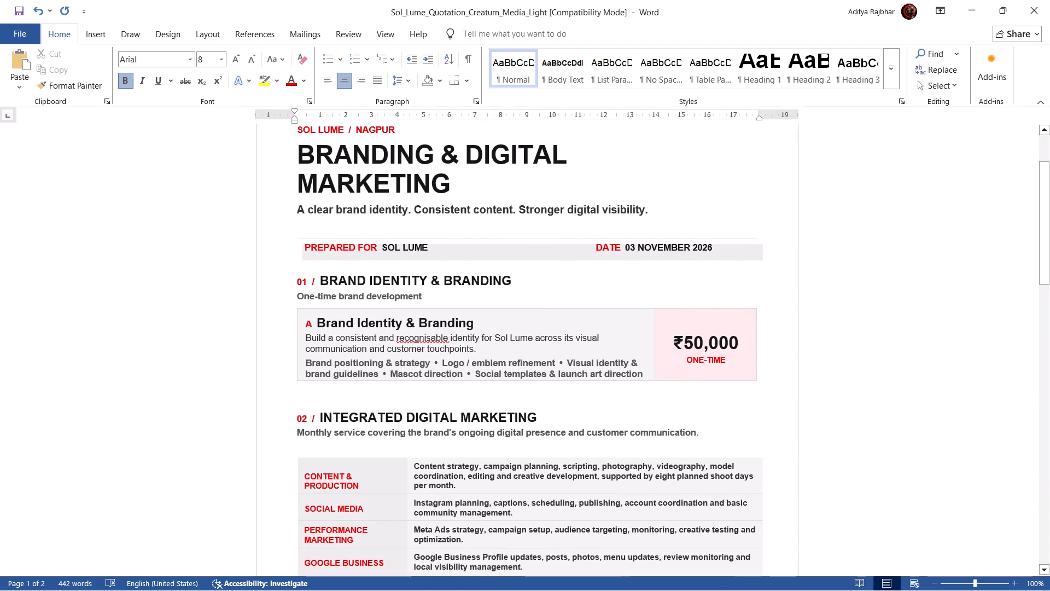
pyautogui.scroll(-1, 462, 511)
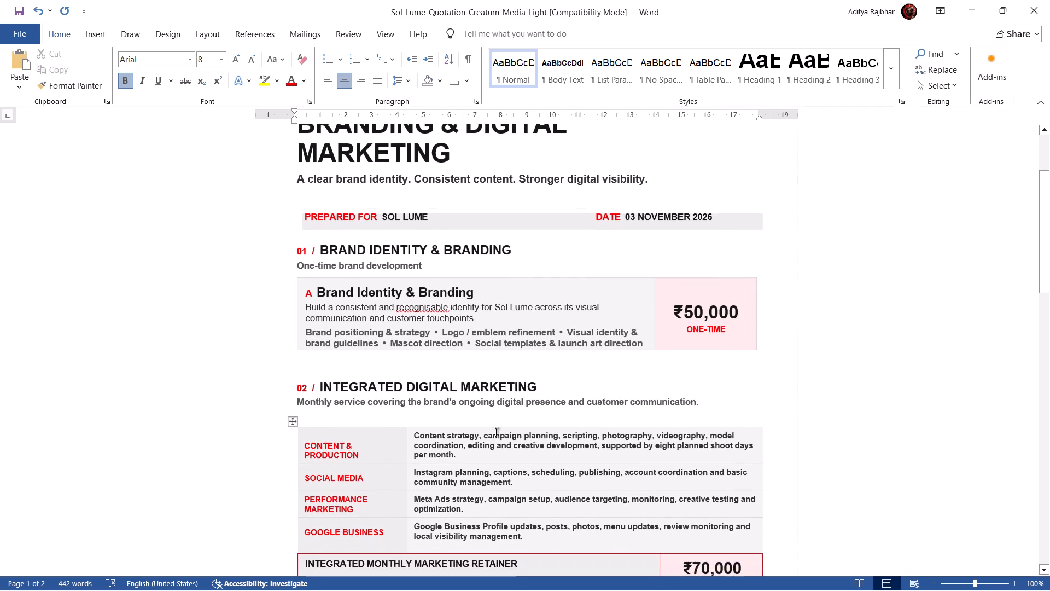
pyautogui.scroll(-1, 562, 361)
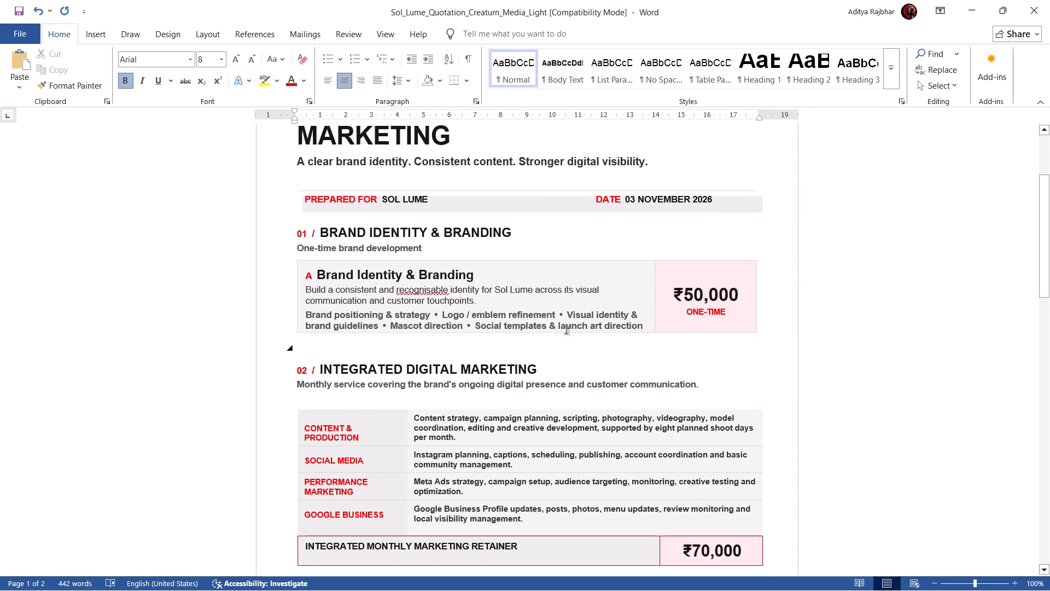
pyautogui.click(462, 294)
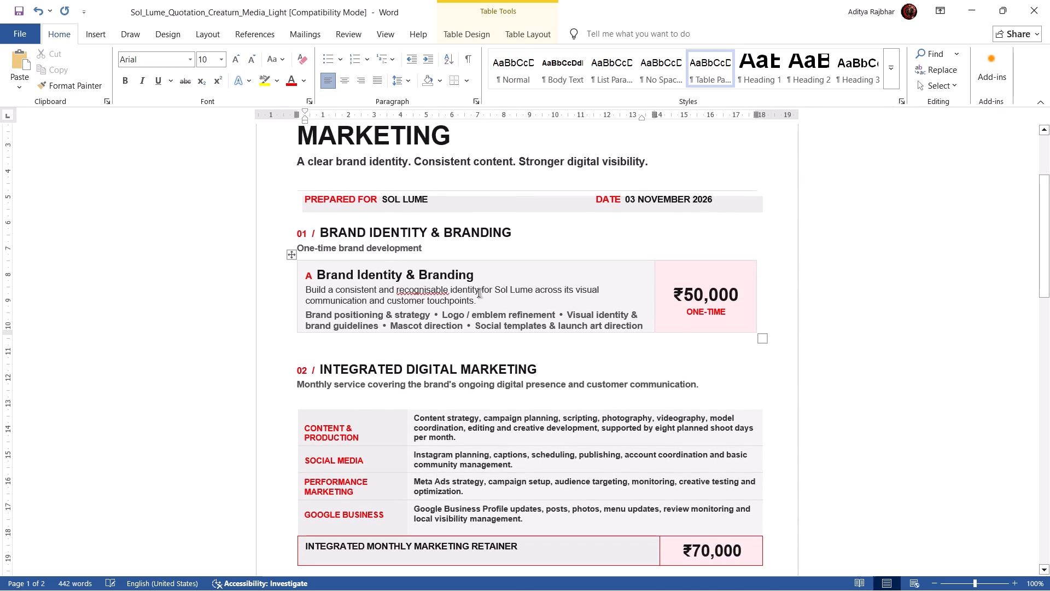
pyautogui.click(499, 293)
pyautogui.scroll(1, 650, 255)
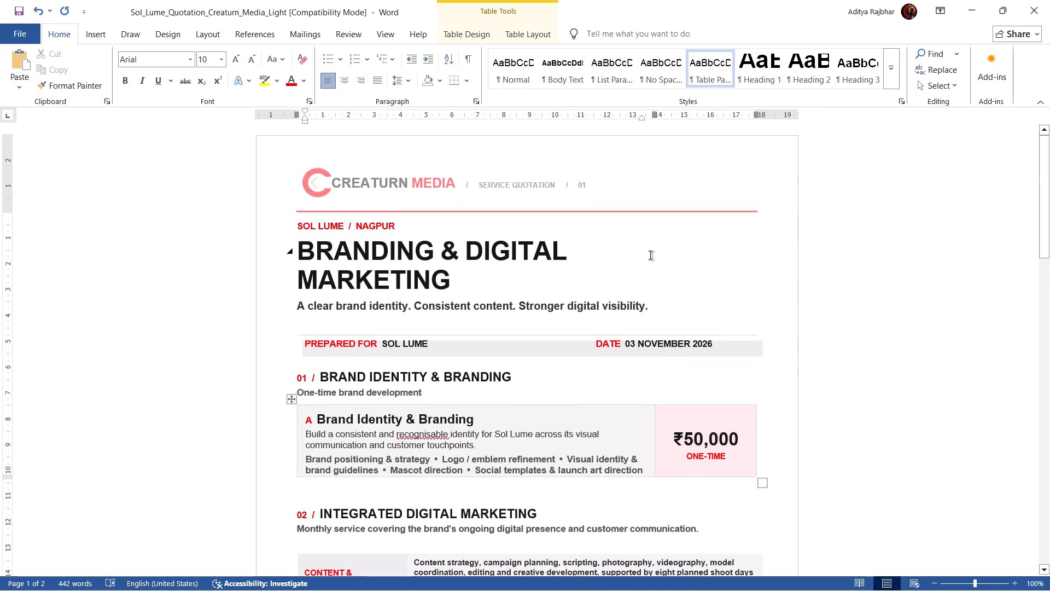
pyautogui.scroll(-3, 650, 255)
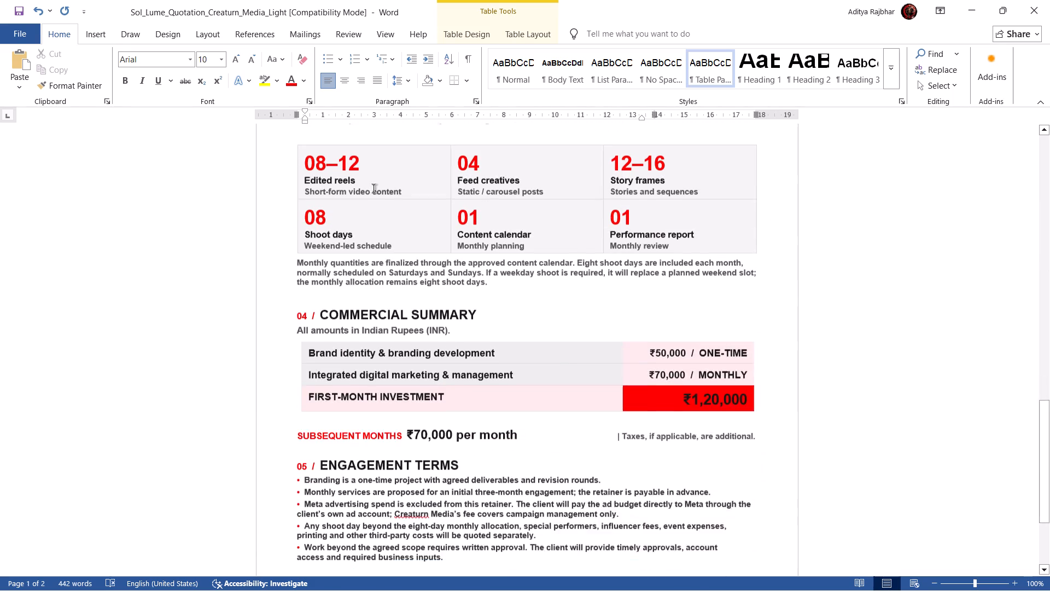
# Examine pages 1 and 2 of the quotation in the print preview, comparing their layout and footer placement.
pyautogui.click(26, 40)
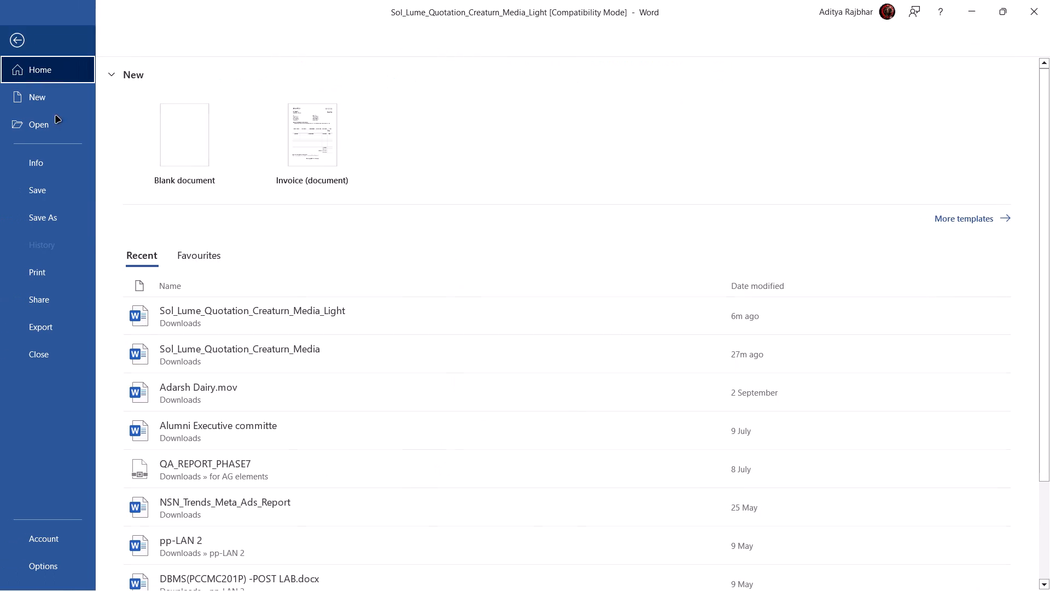
pyautogui.click(65, 323)
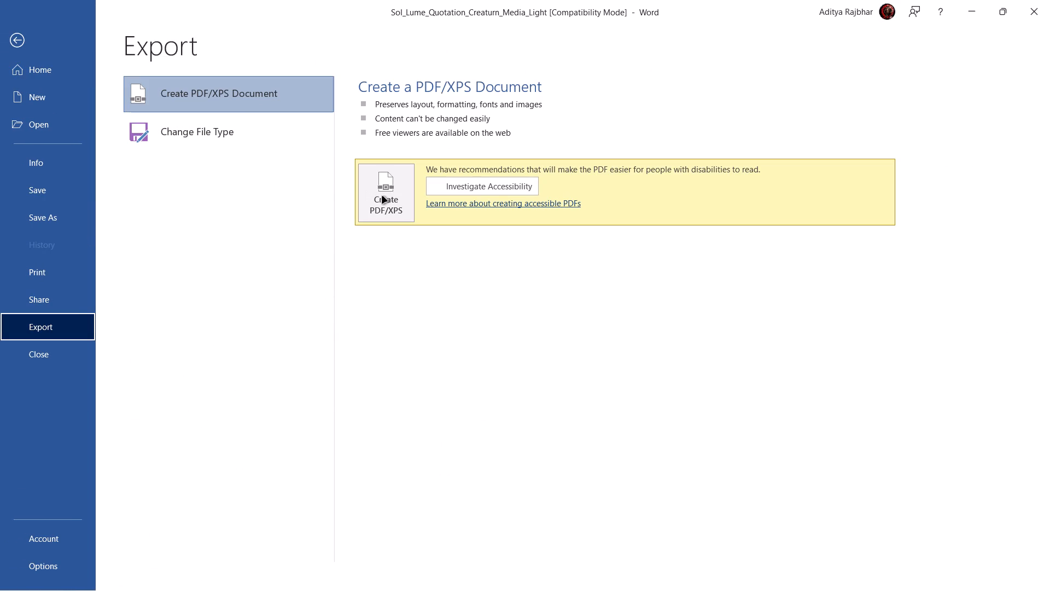
pyautogui.click(79, 274)
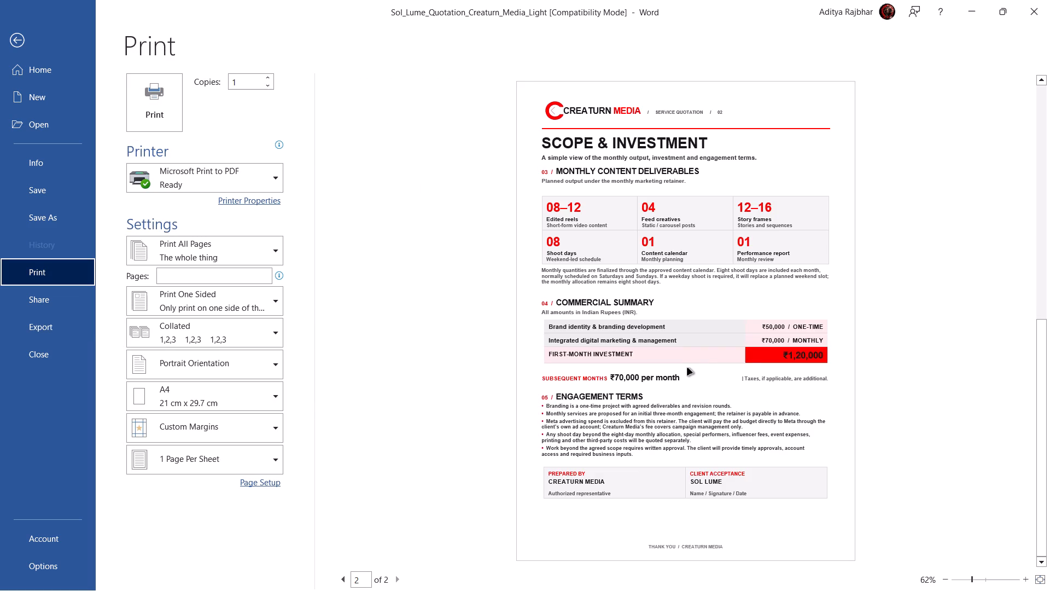
pyautogui.press('Left')
pyautogui.press('Right')
pyautogui.press('Up')
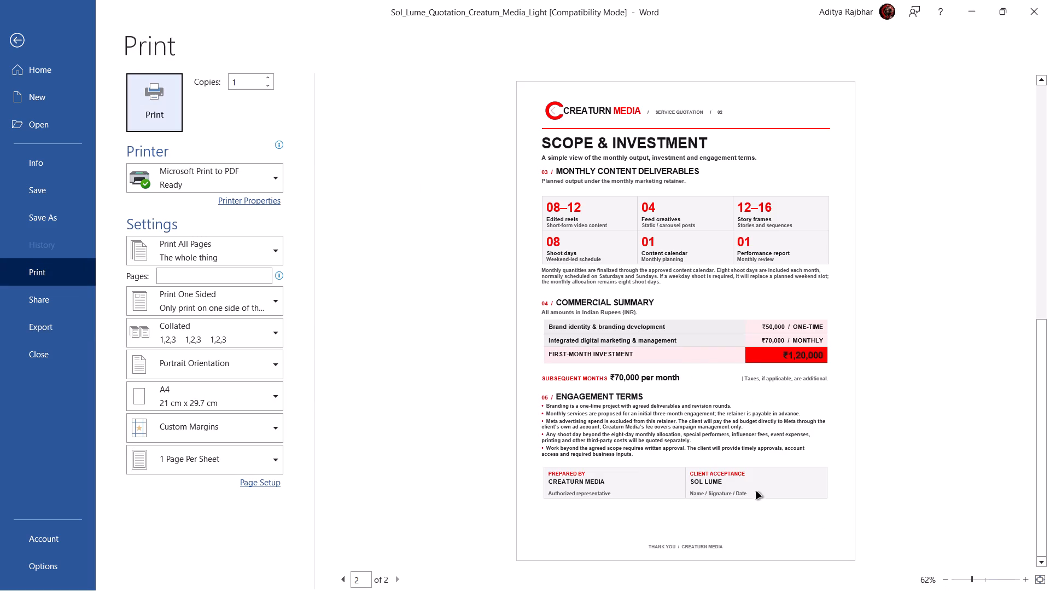
pyautogui.click(344, 577)
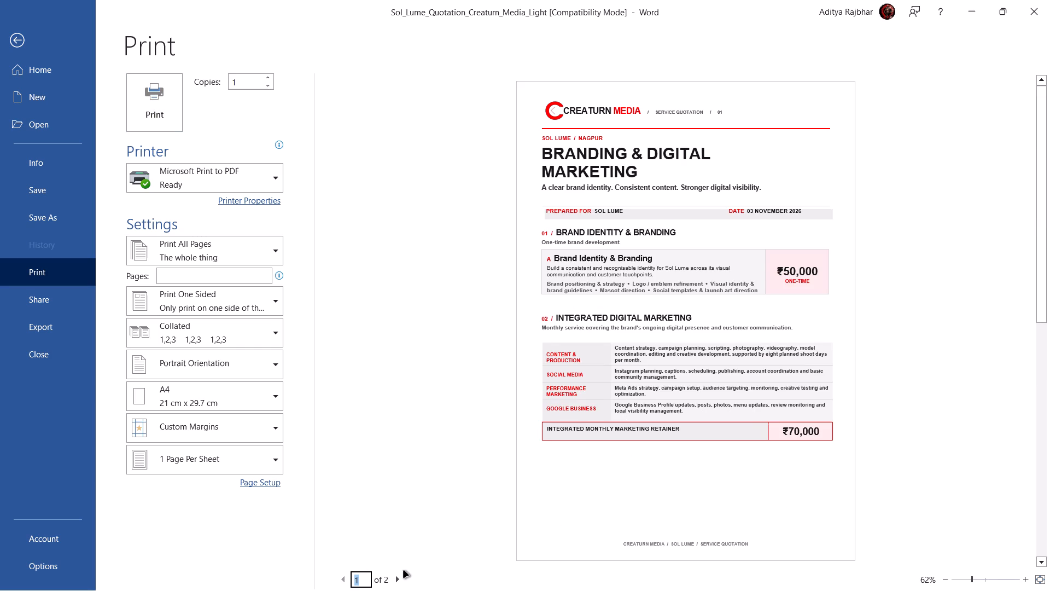
pyautogui.click(397, 578)
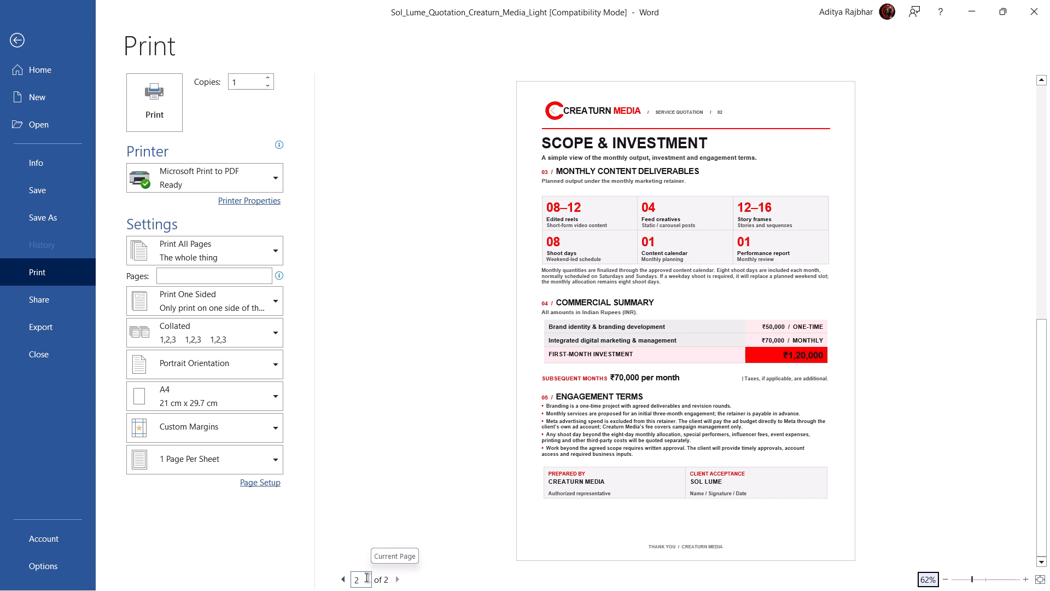
pyautogui.click(343, 580)
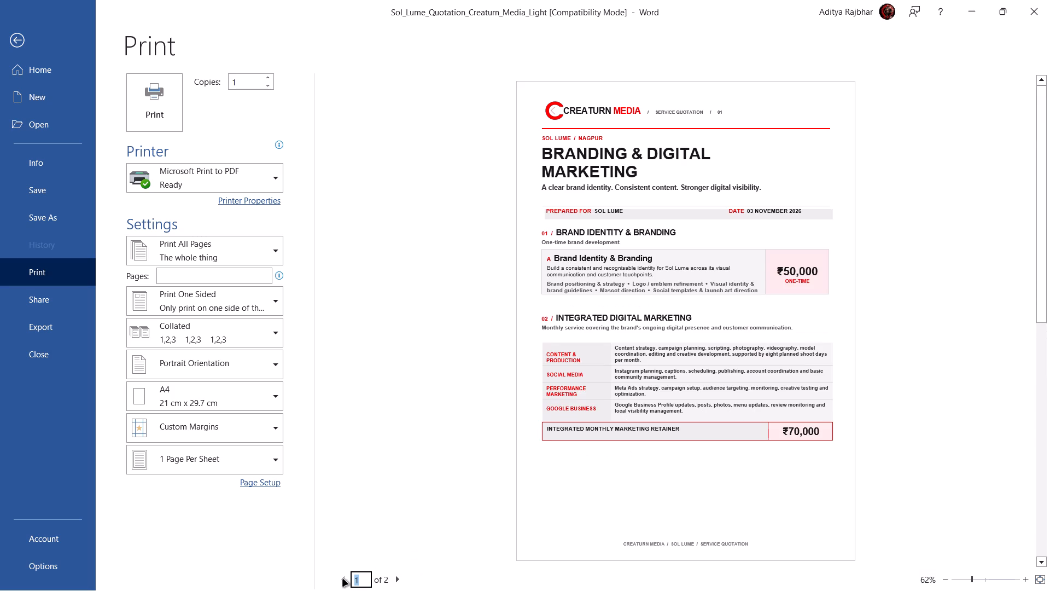
pyautogui.click(395, 577)
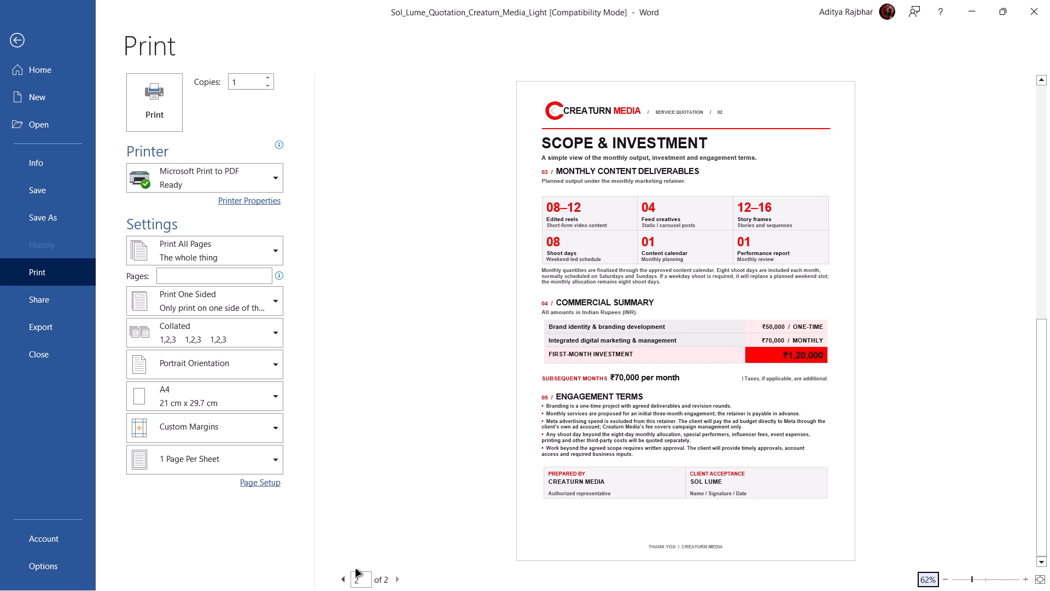
pyautogui.click(345, 580)
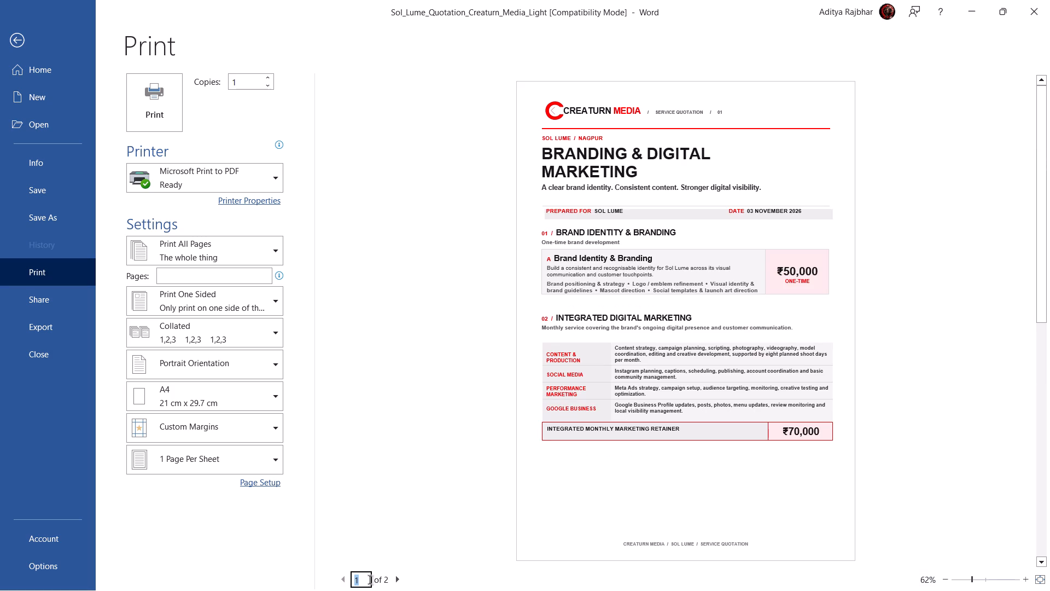
pyautogui.click(393, 580)
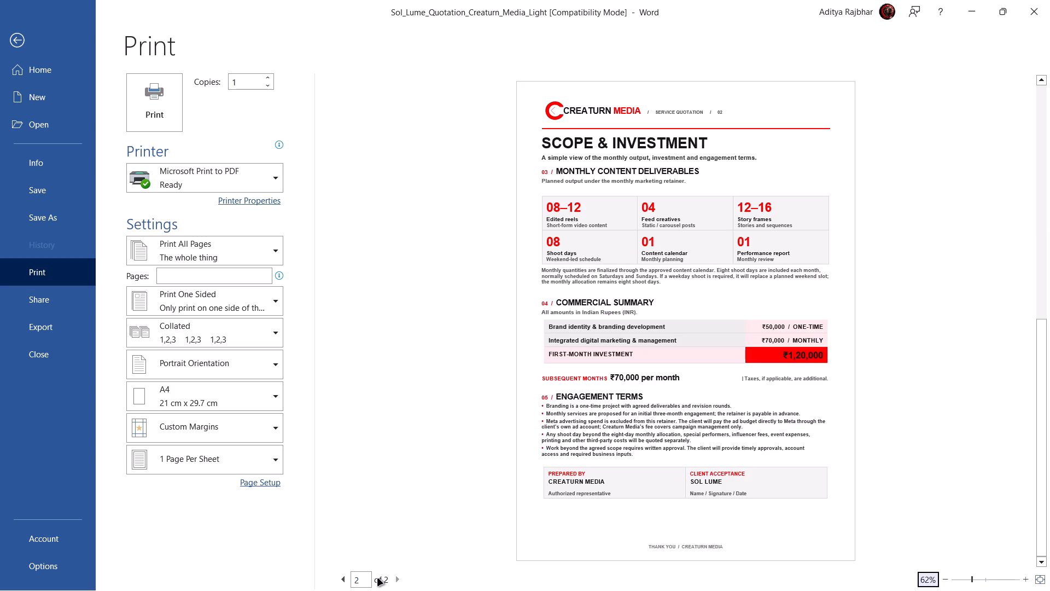
pyautogui.click(342, 578)
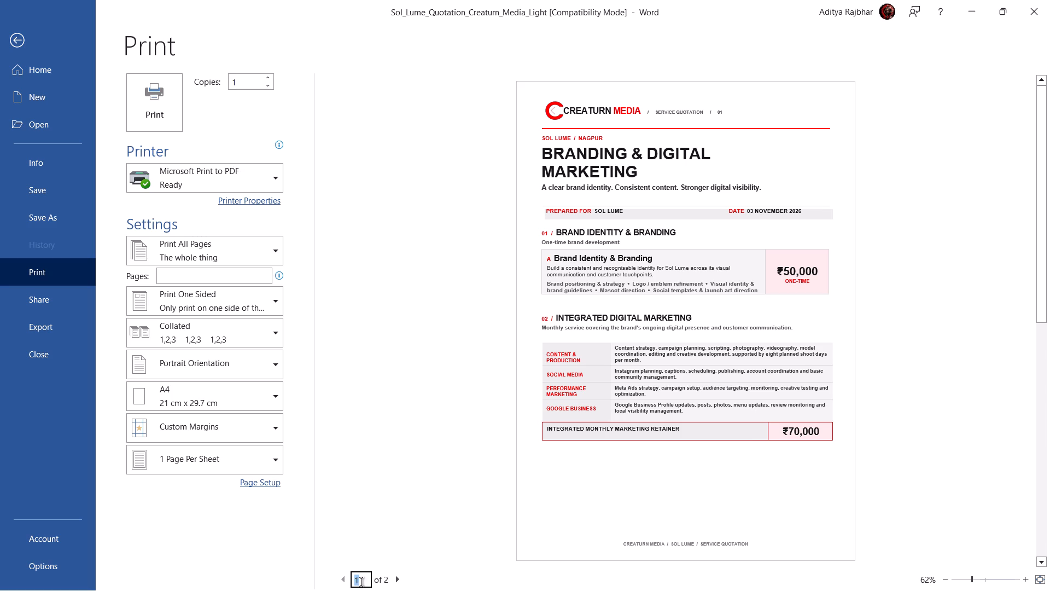
pyautogui.click(396, 580)
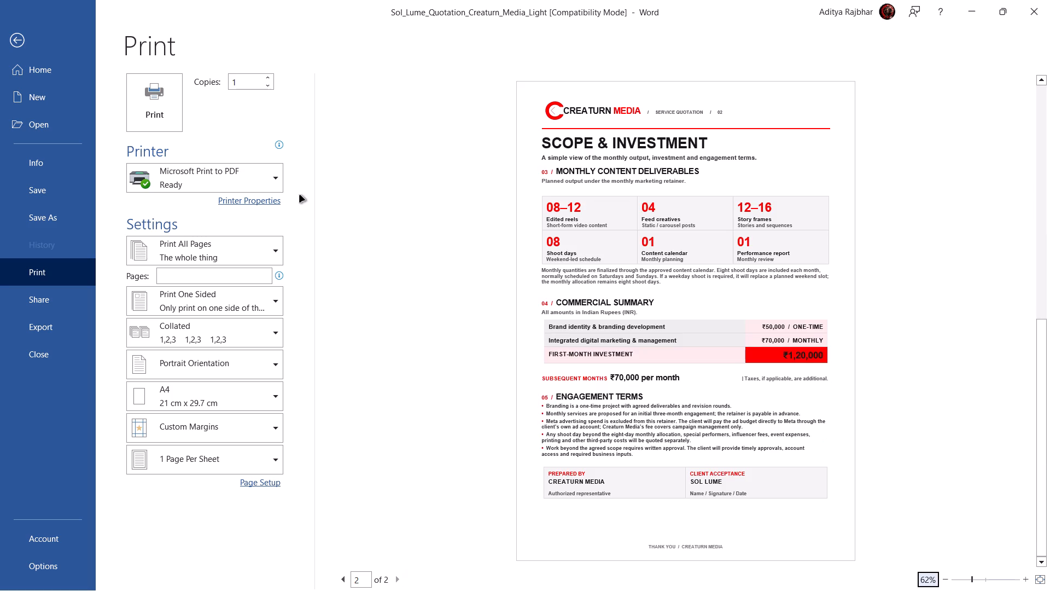
# Export the quotation as a PDF named Sol_Lume_Quotation_Creaturn_Media_Light in the Downloads folder, replacing the existing file.
pyautogui.click(32, 314)
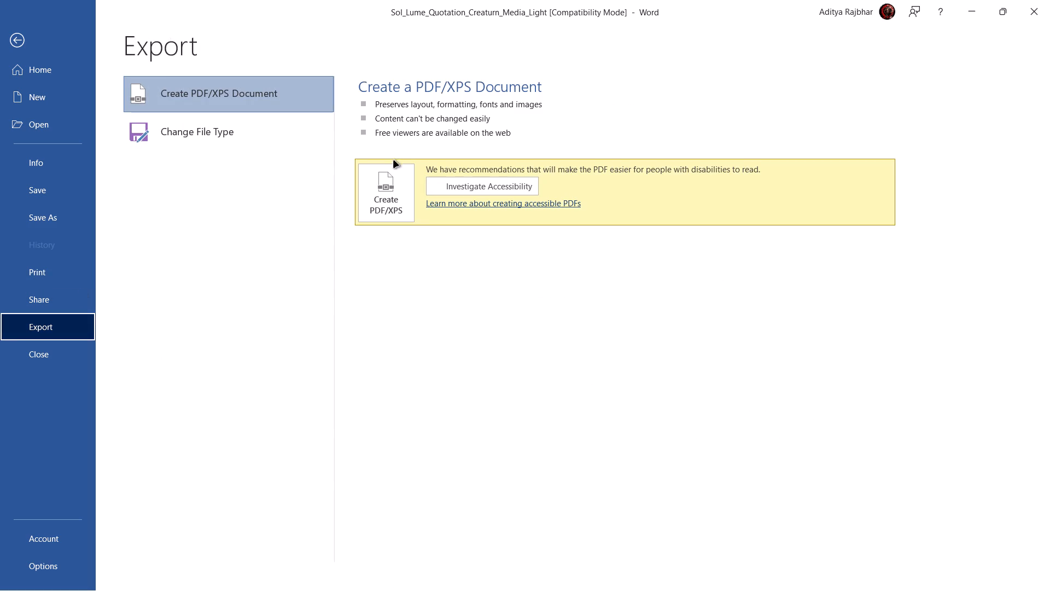
pyautogui.click(401, 179)
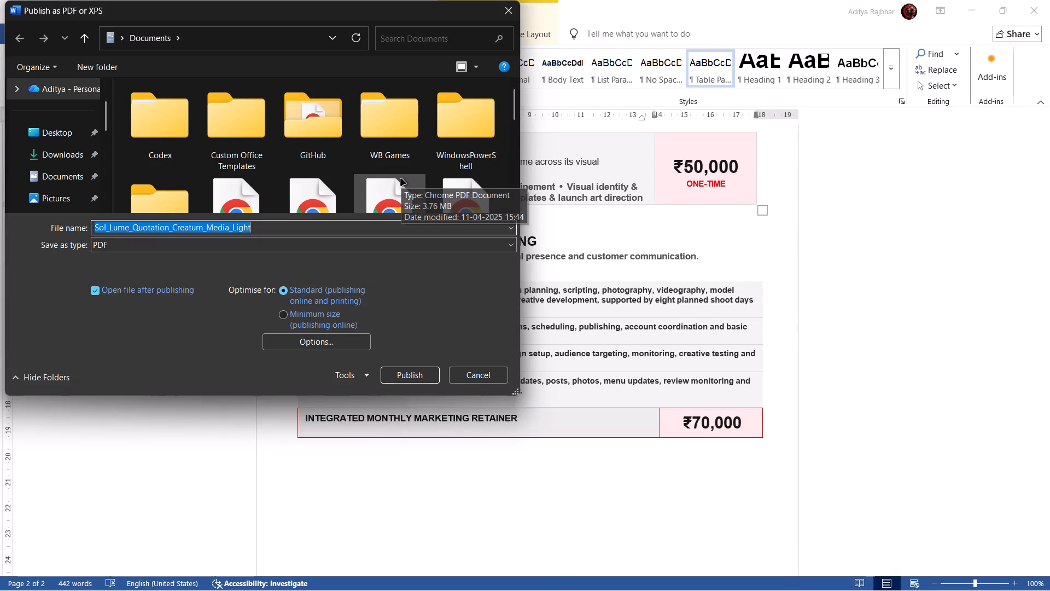
pyautogui.click(75, 149)
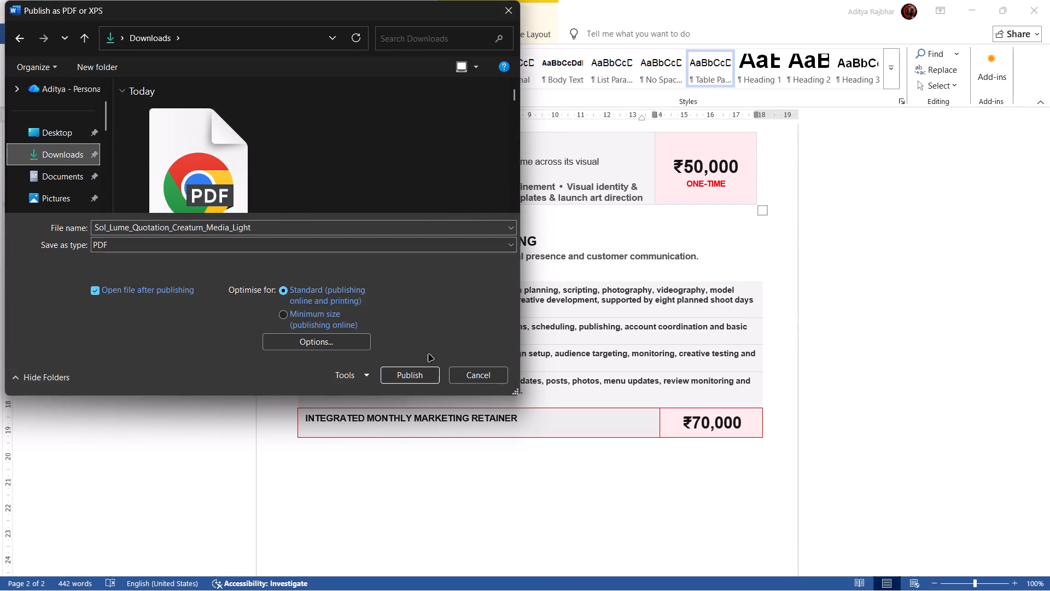
pyautogui.click(427, 369)
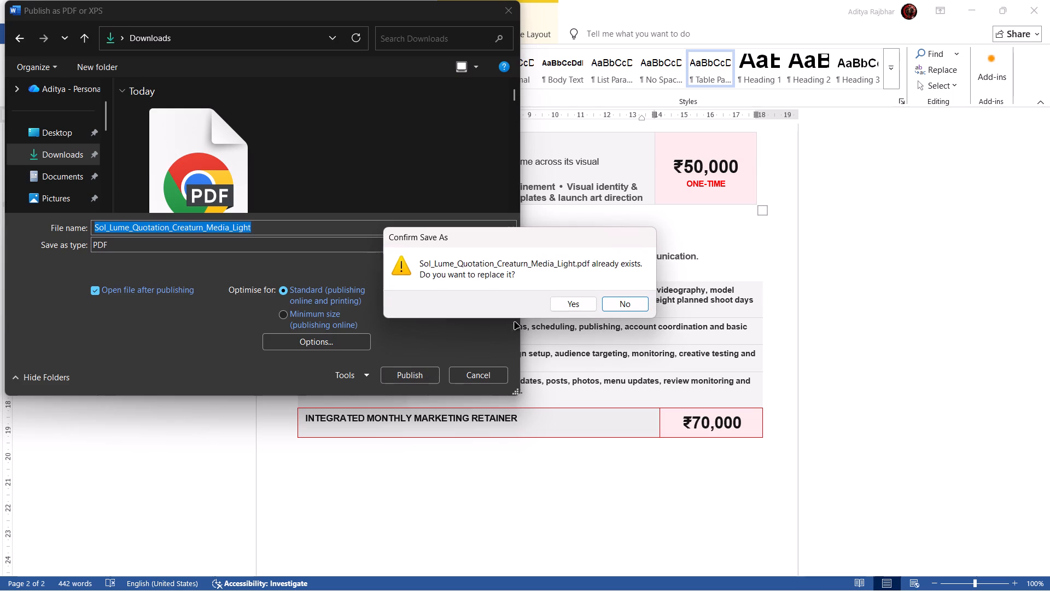
pyautogui.click(567, 304)
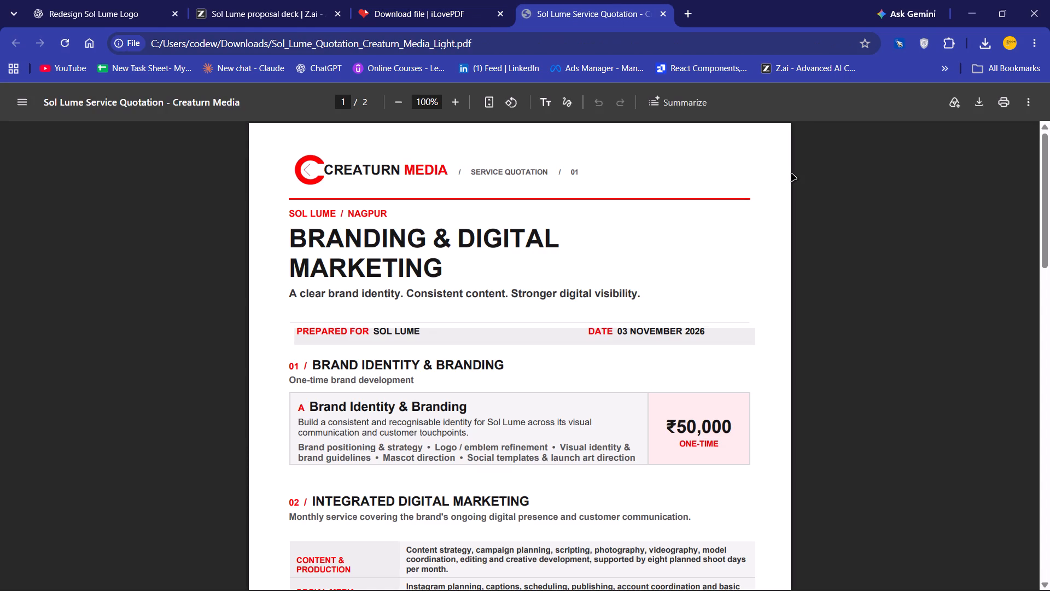
# Minimise the exported PDF and the Word document, and launch WhatsApp from the list of installed apps.
pyautogui.click(977, 0)
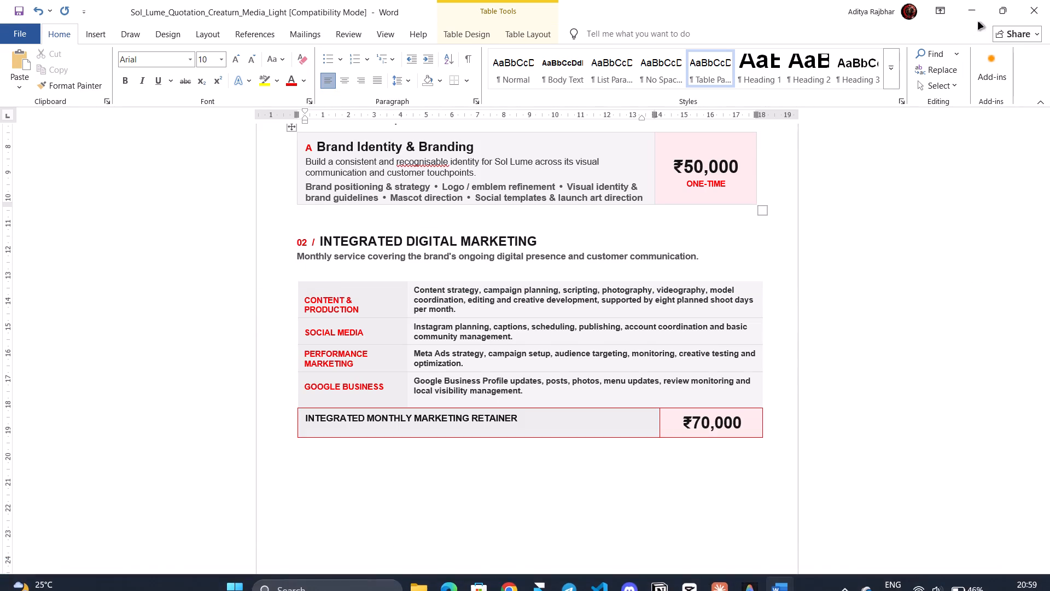
pyautogui.click(975, 10)
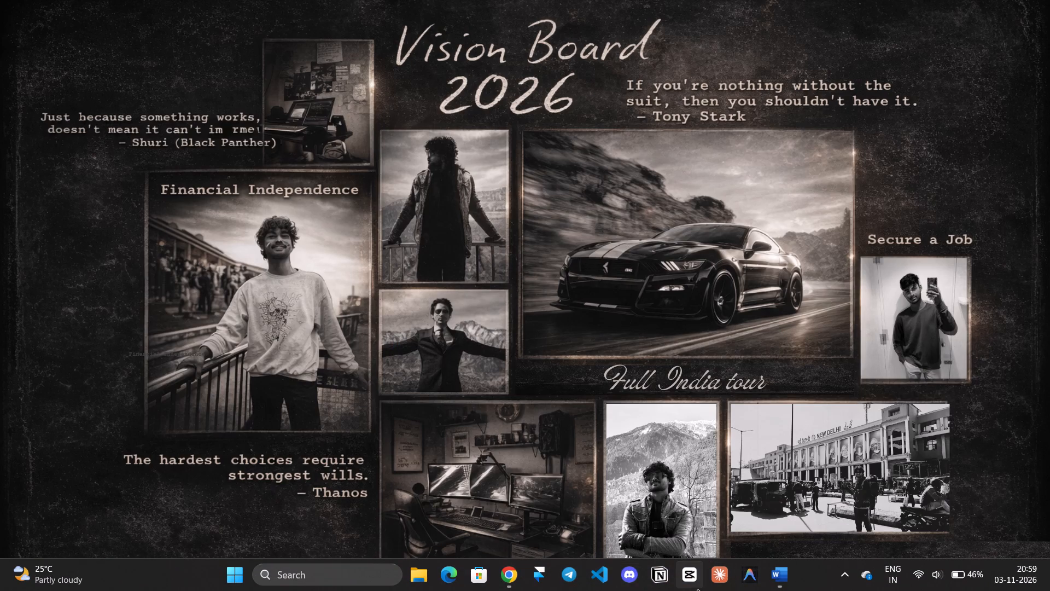
pyautogui.click(242, 575)
pyautogui.scroll(-1, 469, 427)
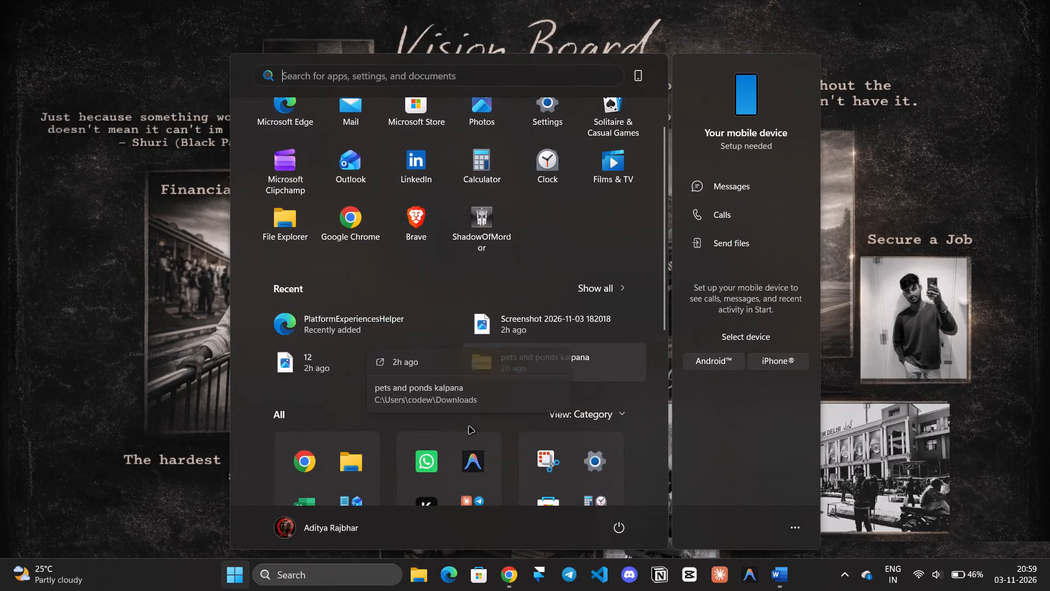